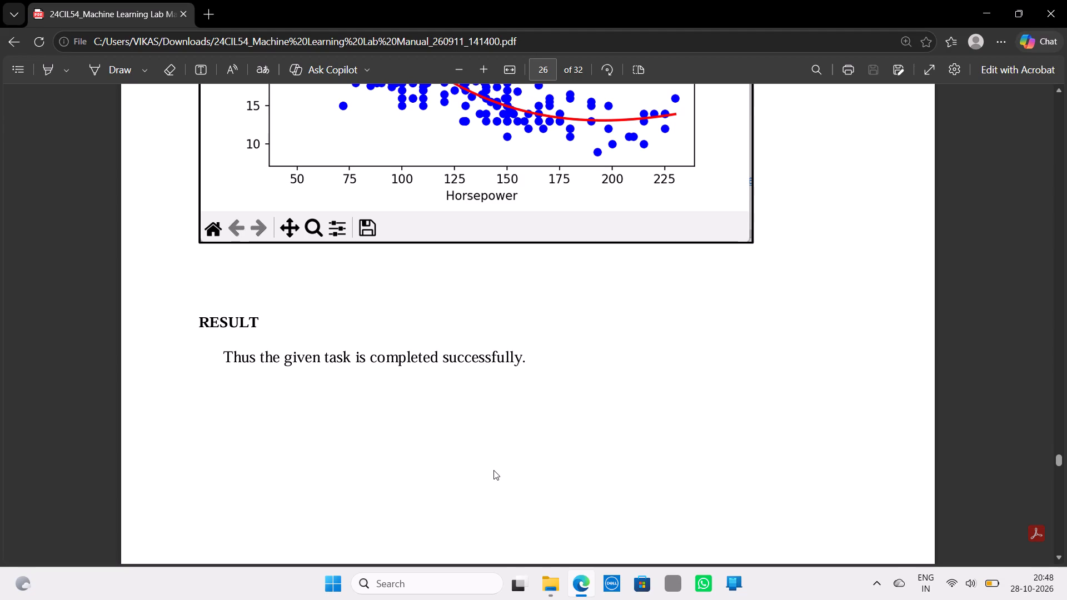
Look back through the lab manual to the histogram and box plot output figures of Exercise 1.
scroll(493, 470, up, 7)
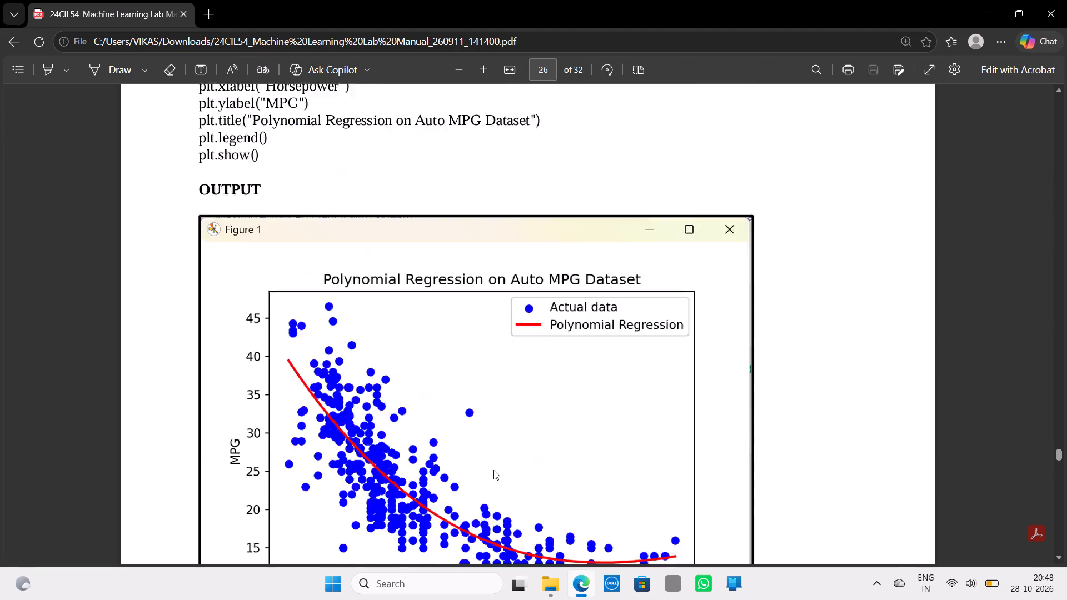
scroll(493, 470, up, 16)
scroll(493, 470, up, 7)
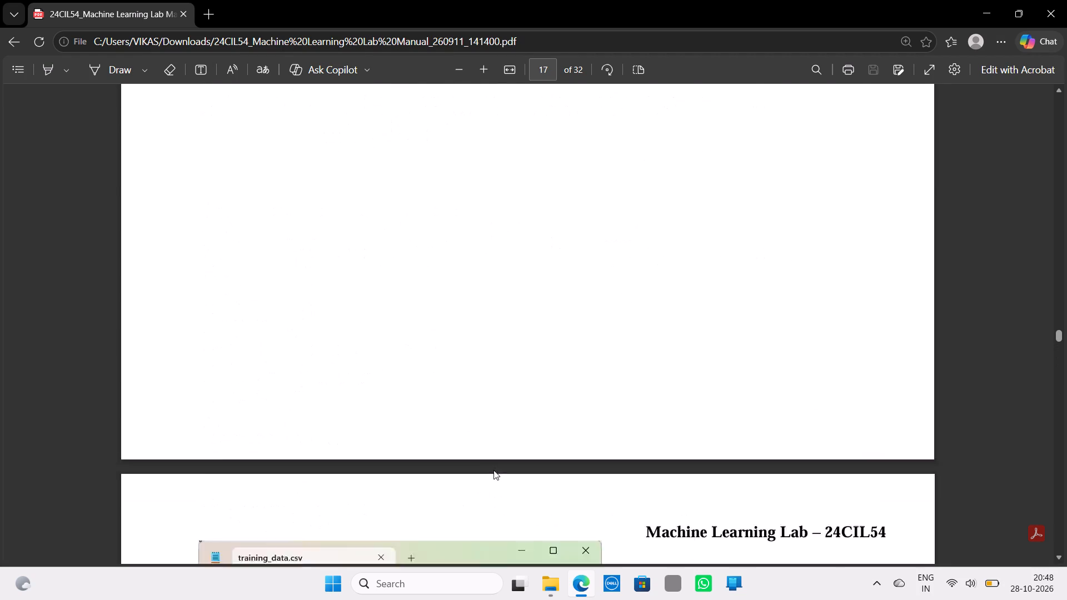
scroll(493, 470, up, 1)
scroll(493, 470, down, 1)
scroll(493, 470, up, 3)
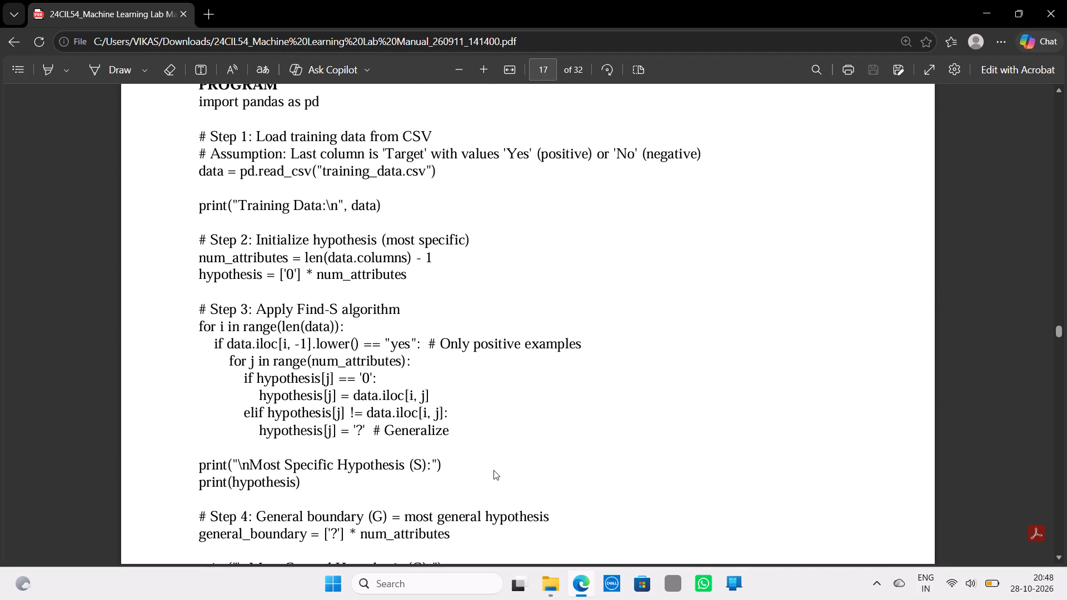
scroll(493, 470, up, 11)
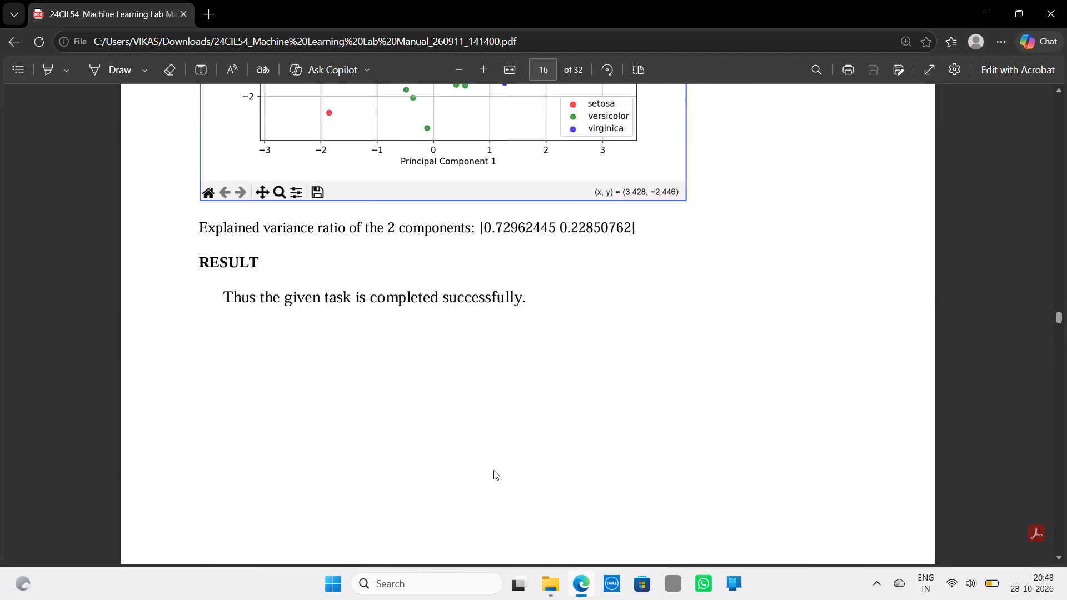
scroll(493, 470, up, 17)
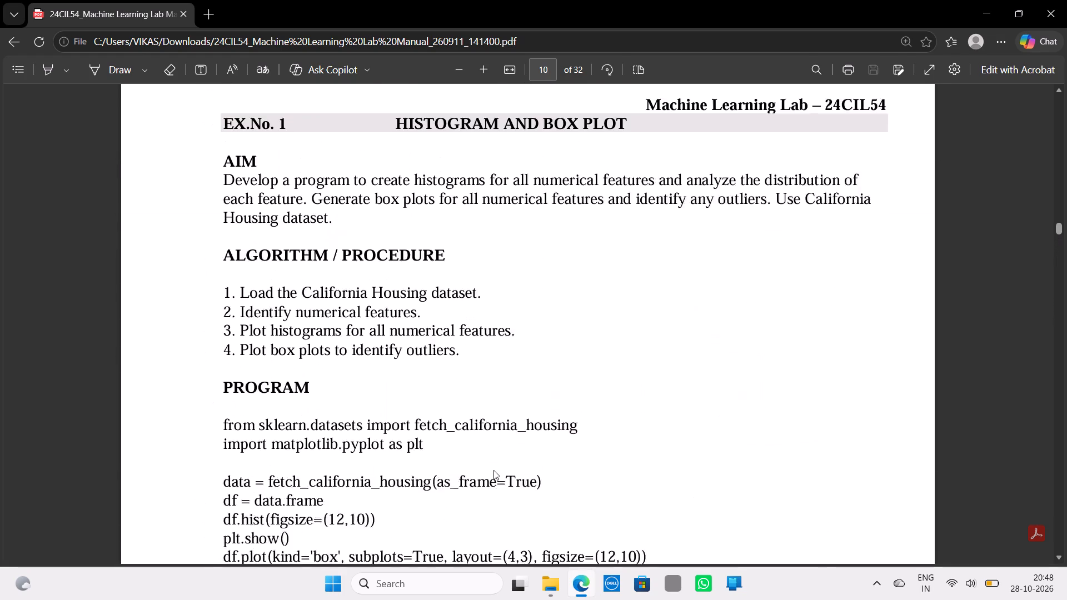
scroll(493, 470, down, 1)
scroll(493, 470, up, 1)
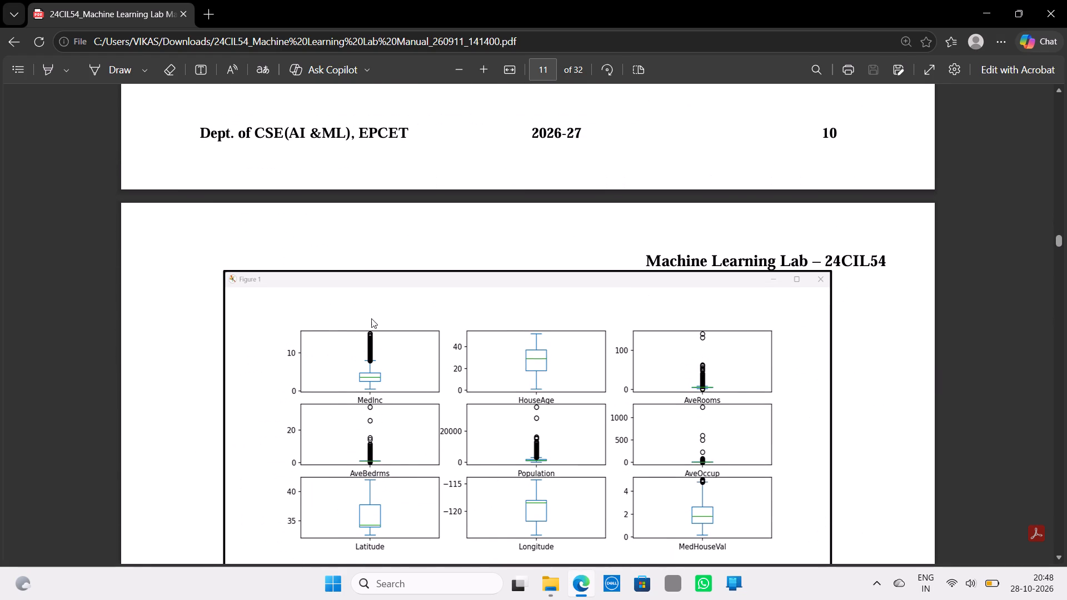
click(371, 318)
scroll(371, 318, down, 3)
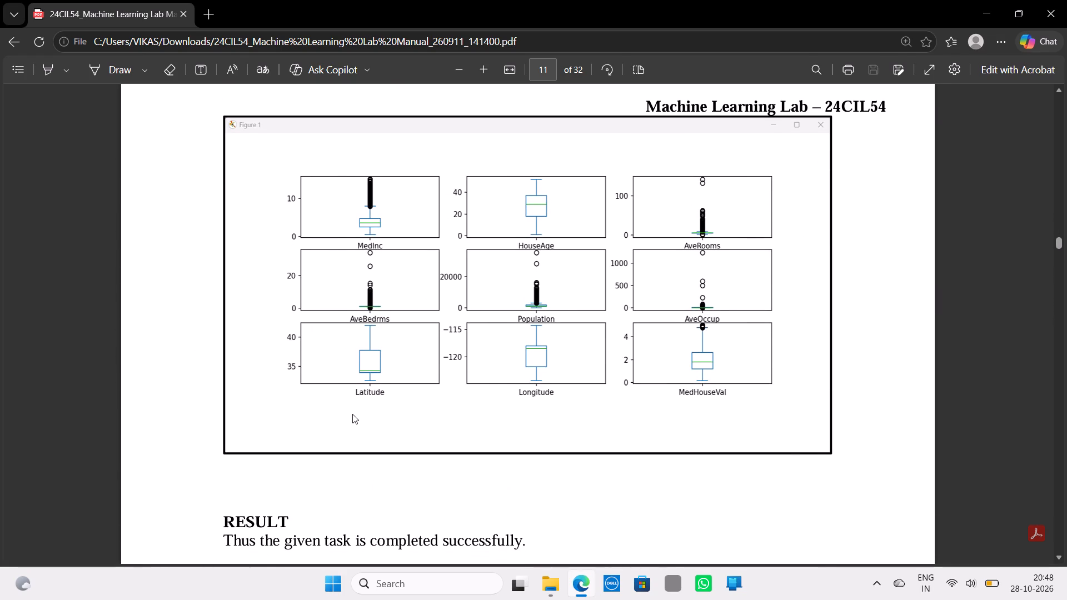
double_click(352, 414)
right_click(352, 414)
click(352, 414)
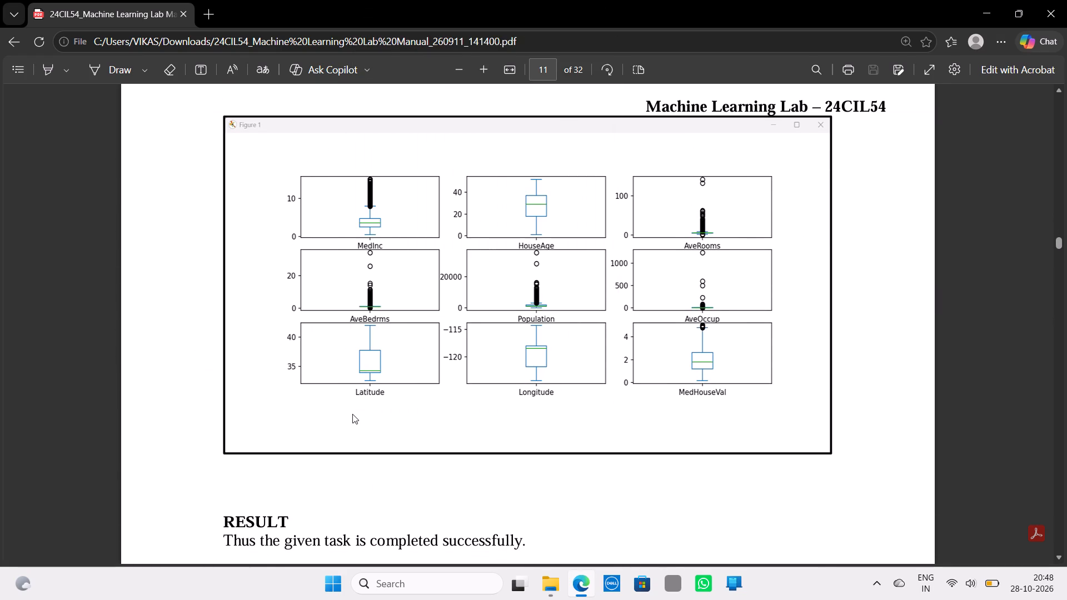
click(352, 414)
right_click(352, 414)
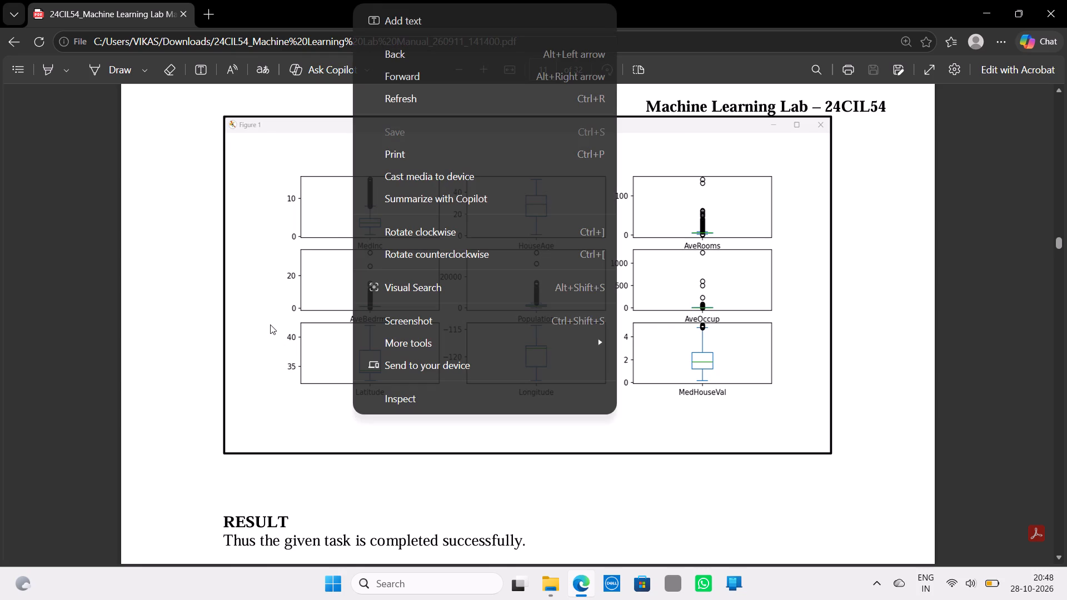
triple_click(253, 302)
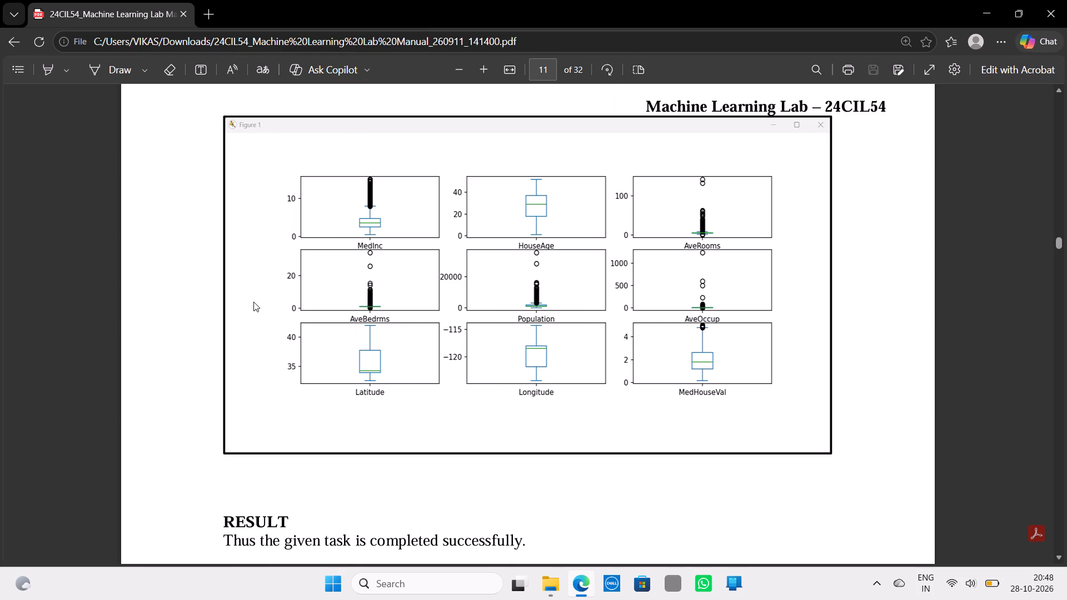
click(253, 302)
Capture a screenshot of Exercise 1's histogram figure on page 10, including the OUTPUT heading above it.
scroll(253, 302, up, 9)
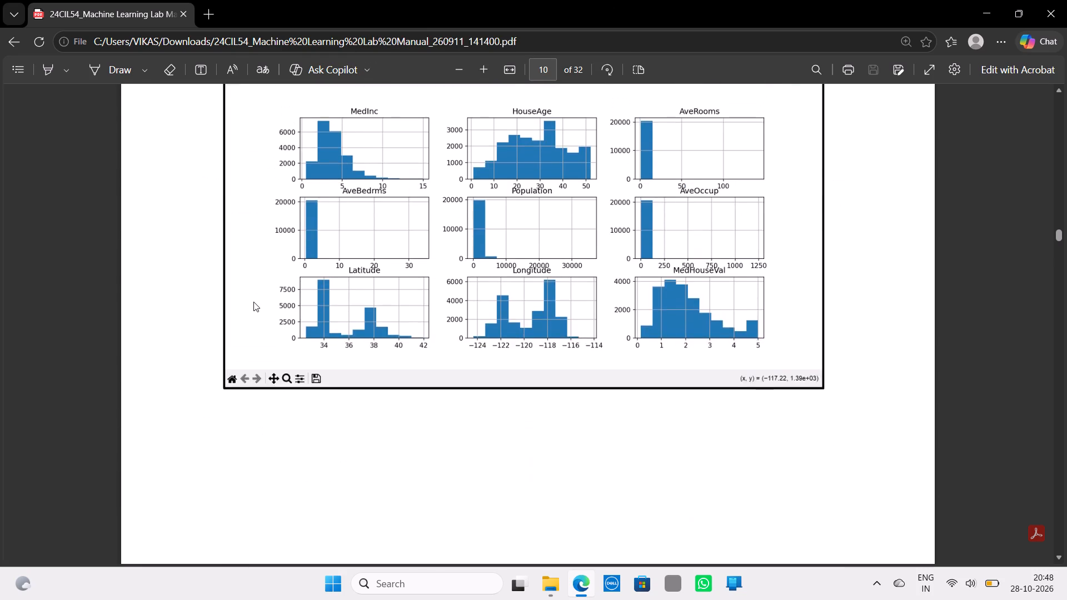
scroll(253, 302, up, 1)
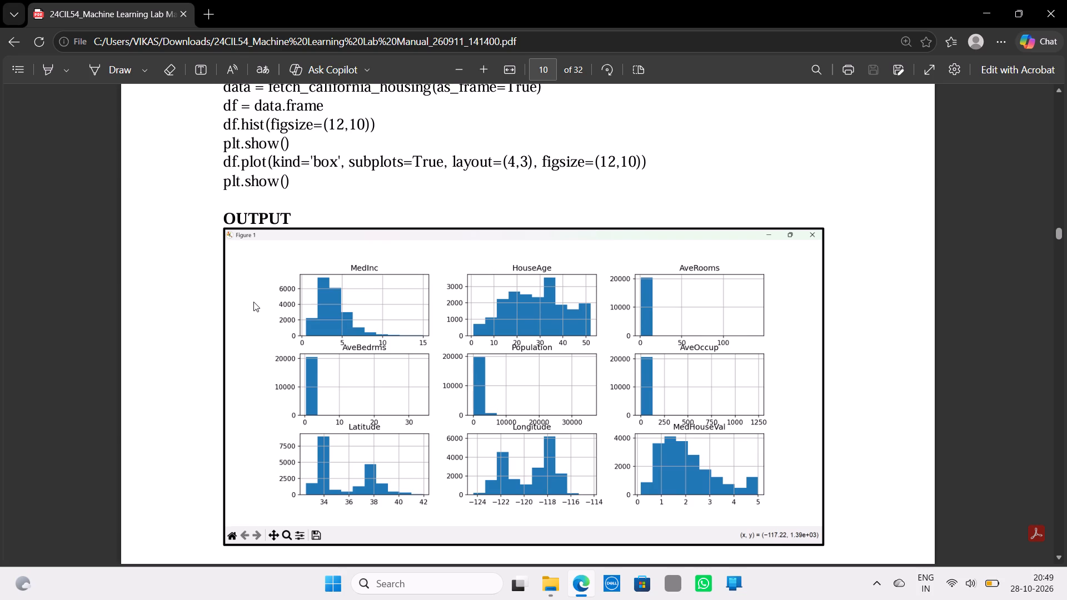
scroll(253, 302, up, 6)
scroll(253, 302, down, 1)
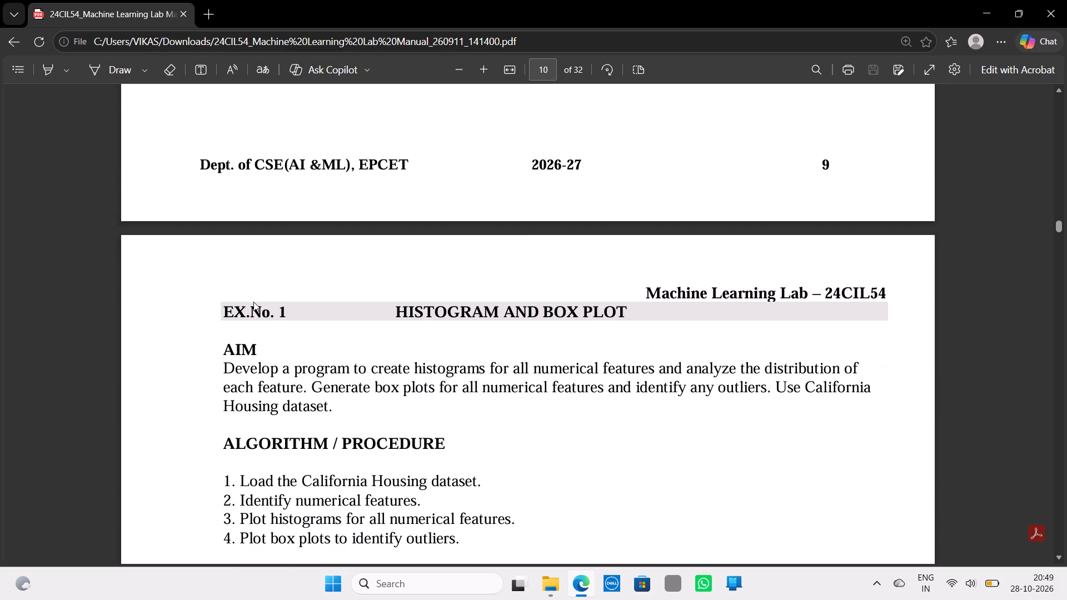
scroll(253, 302, down, 4)
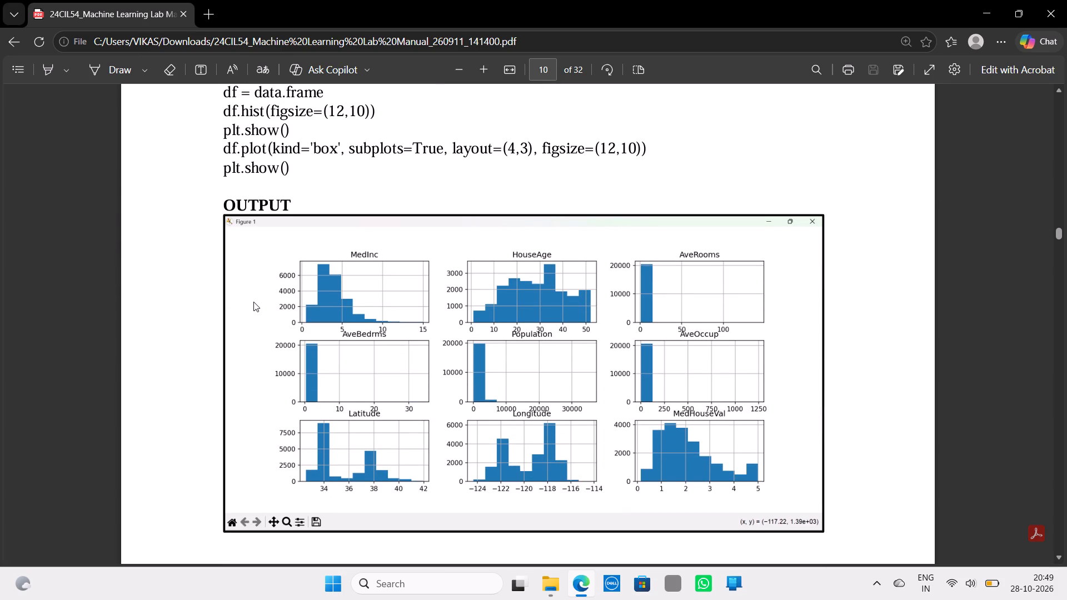
key(Print)
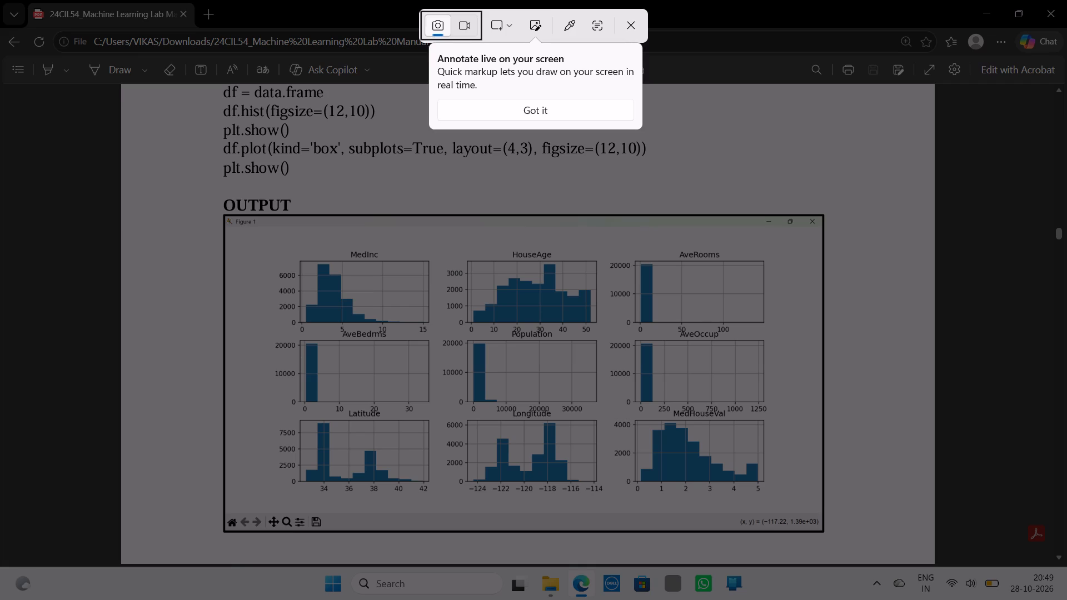
drag(220, 193, 847, 523)
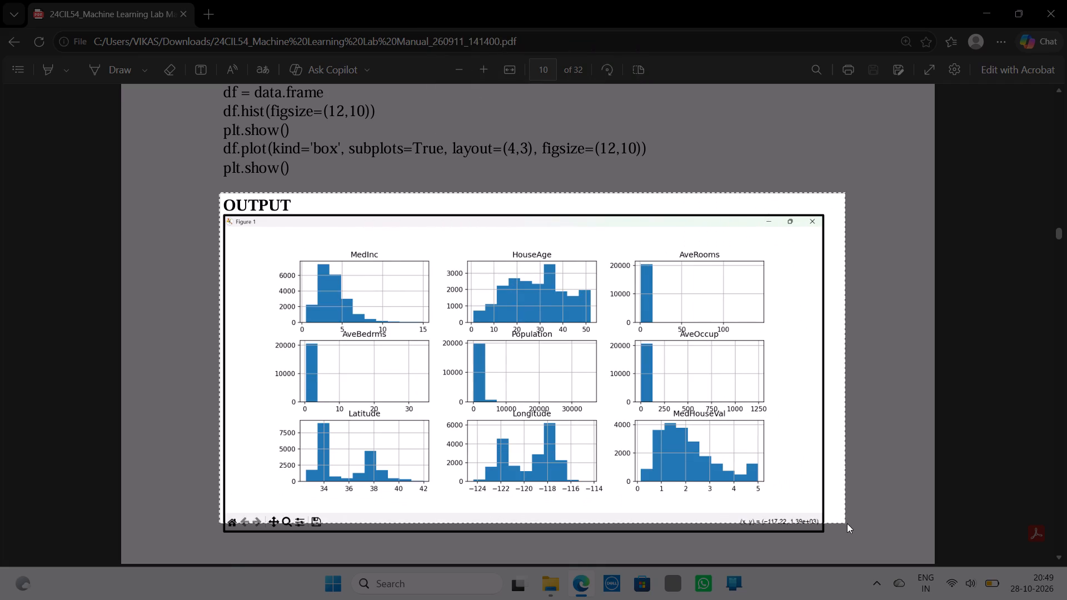
drag(847, 523, 830, 534)
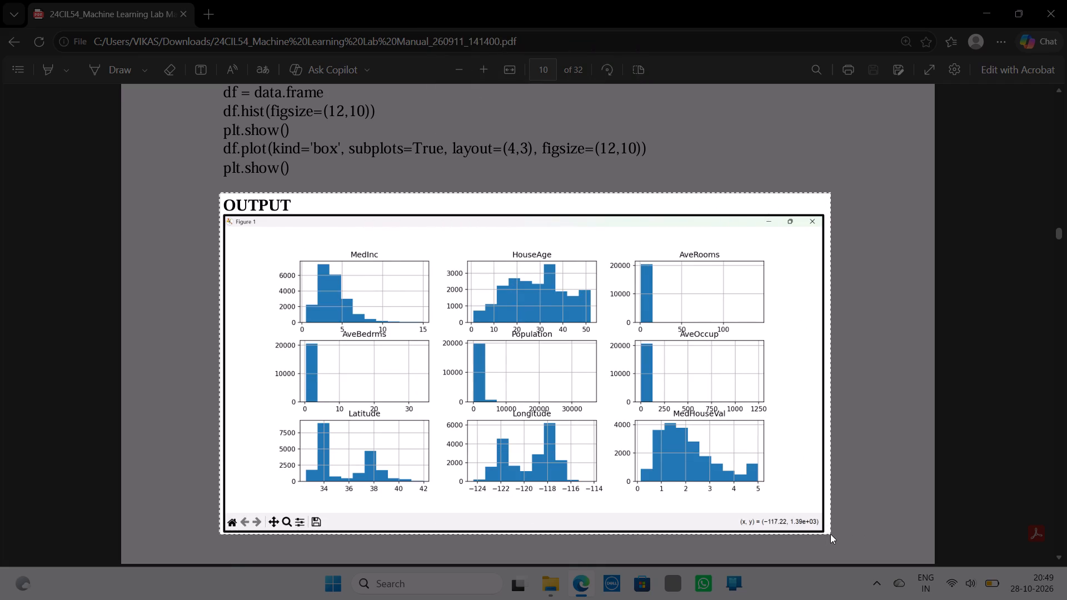
drag(830, 534, 829, 538)
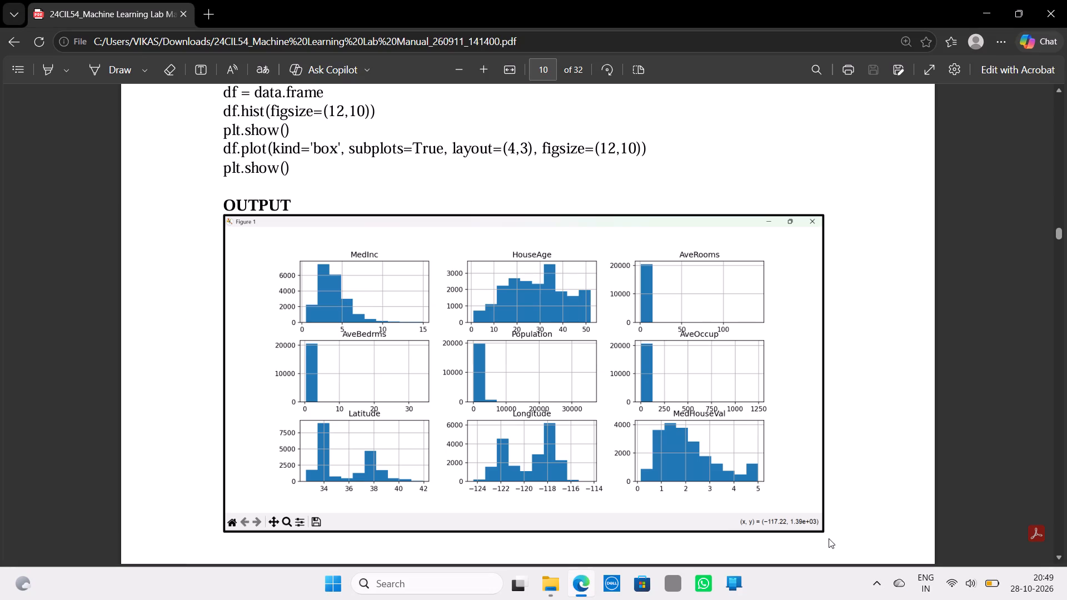
Capture a screenshot of the complete box plot figure on page 11, including its frame.
scroll(684, 448, down, 3)
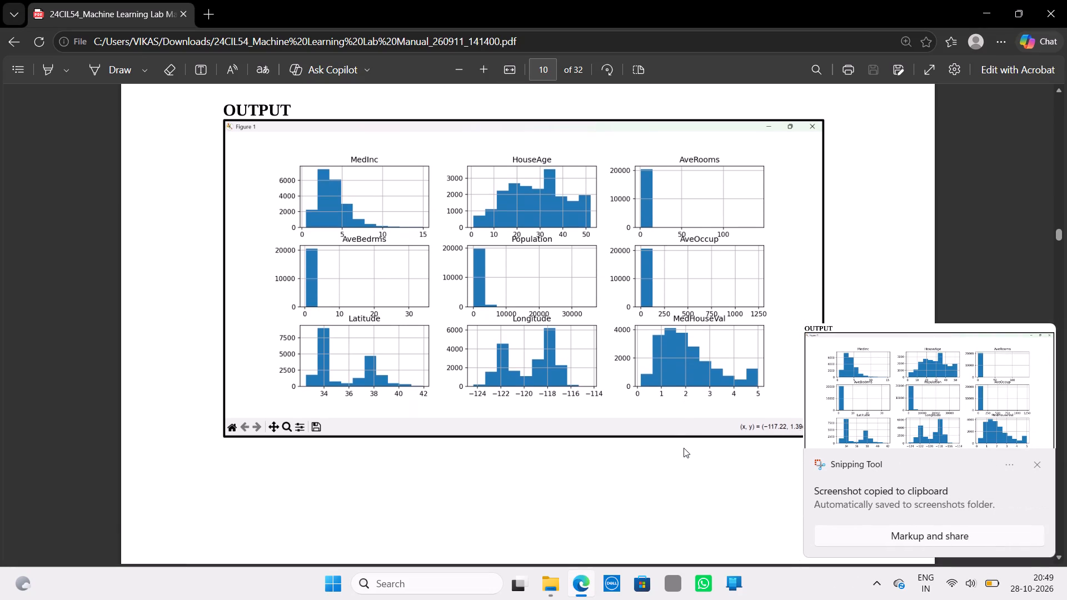
scroll(684, 448, down, 7)
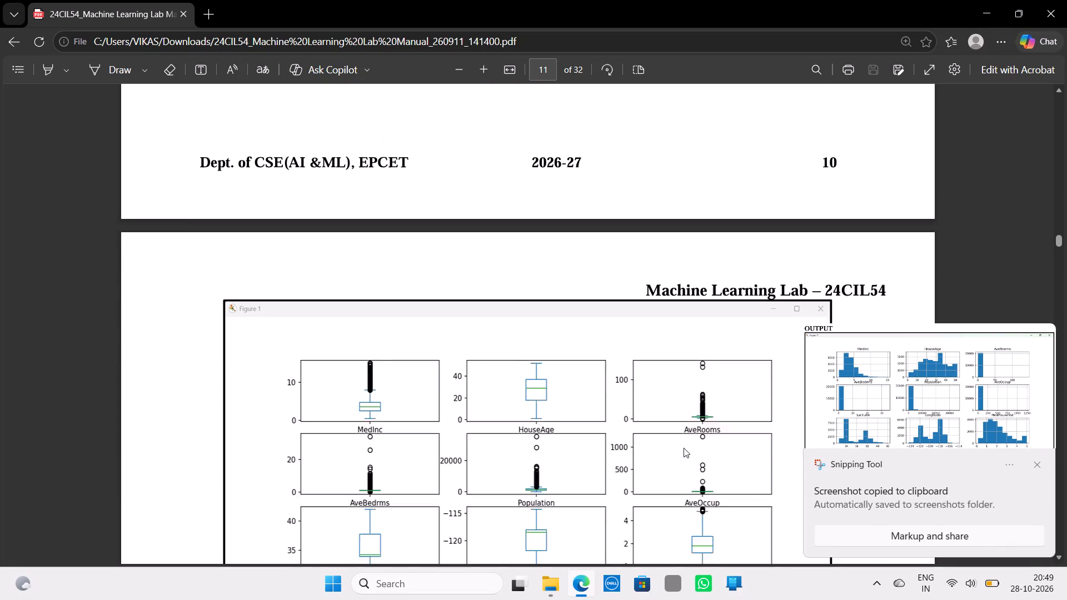
scroll(684, 448, down, 2)
scroll(684, 448, up, 2)
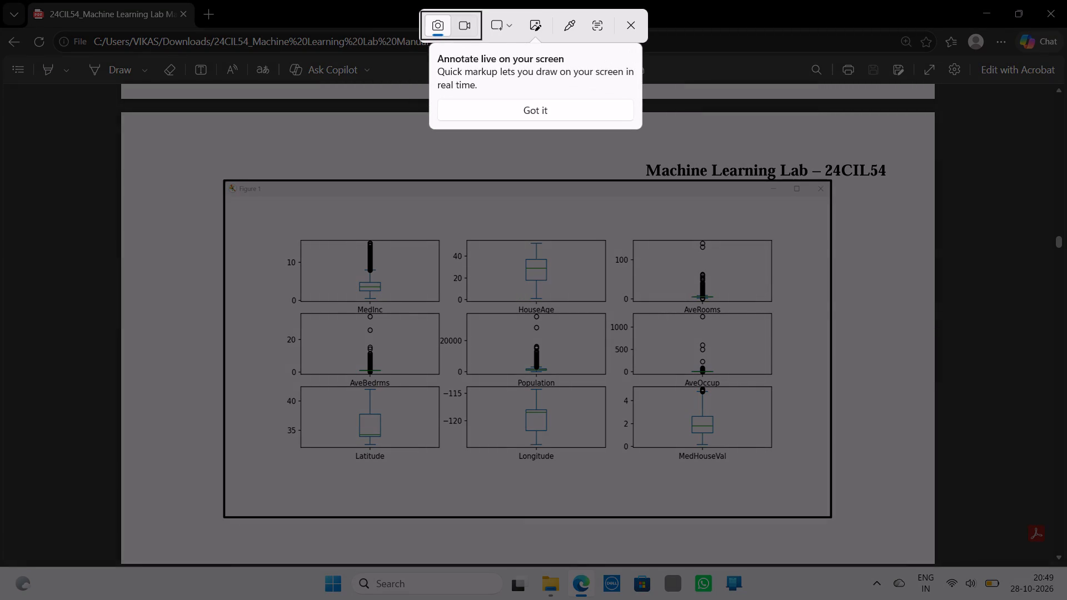
drag(221, 177, 639, 393)
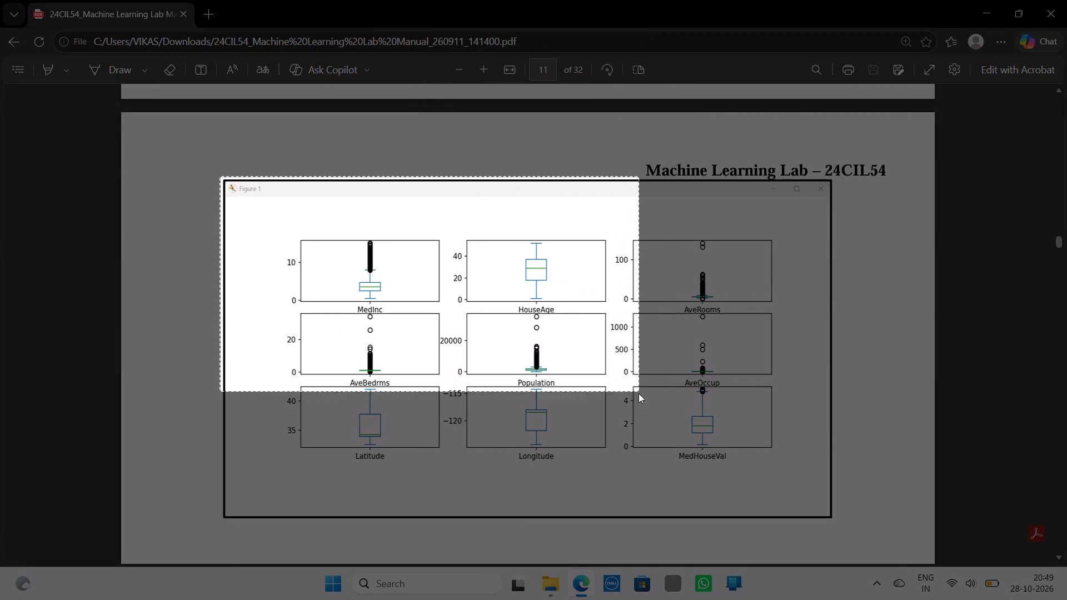
drag(639, 393, 872, 523)
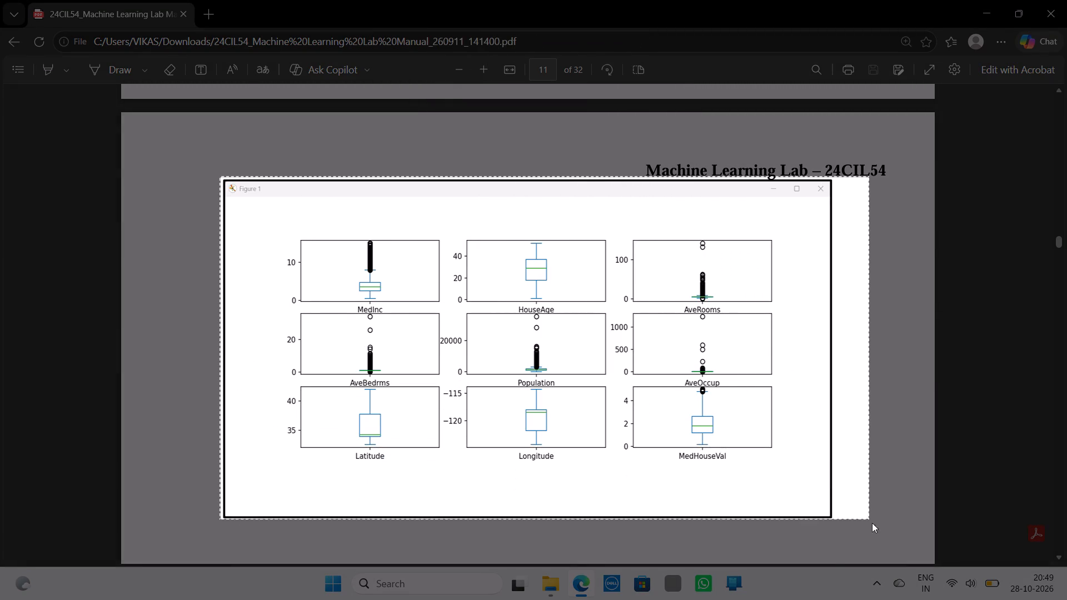
drag(872, 523, 835, 519)
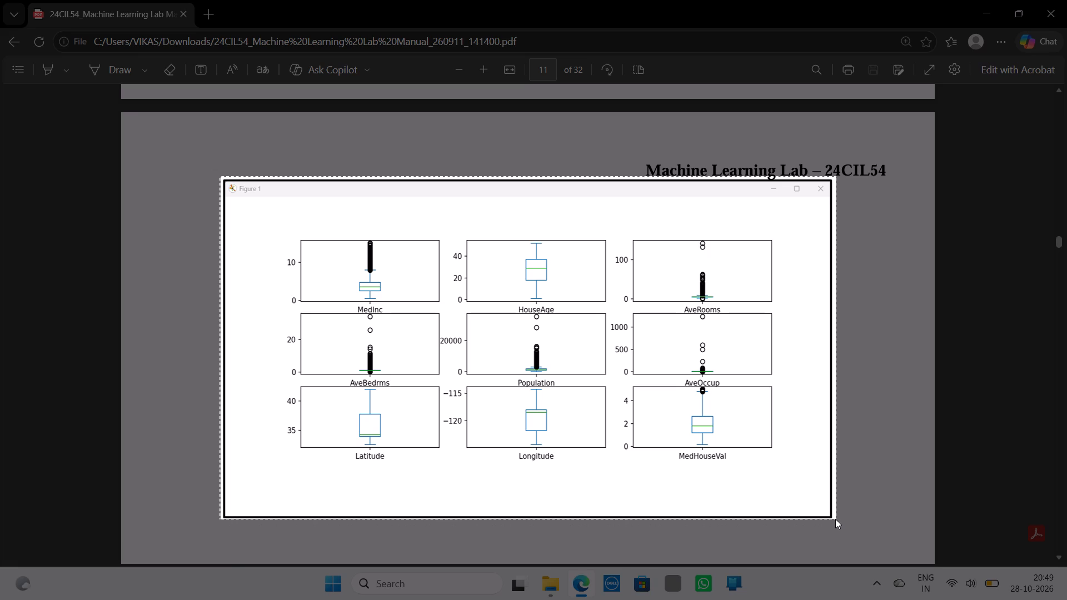
drag(835, 519, 835, 522)
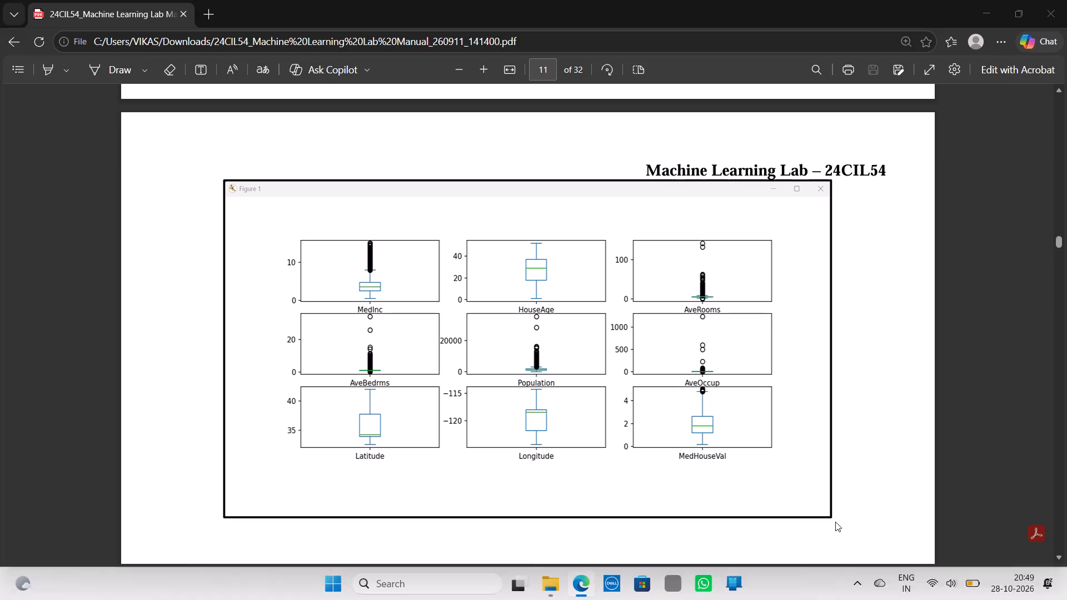
Capture a screenshot of the correlation matrix text output on page 13, from the OUTPUT heading through the "[9 rows x 9 columns]" line.
scroll(634, 375, down, 2)
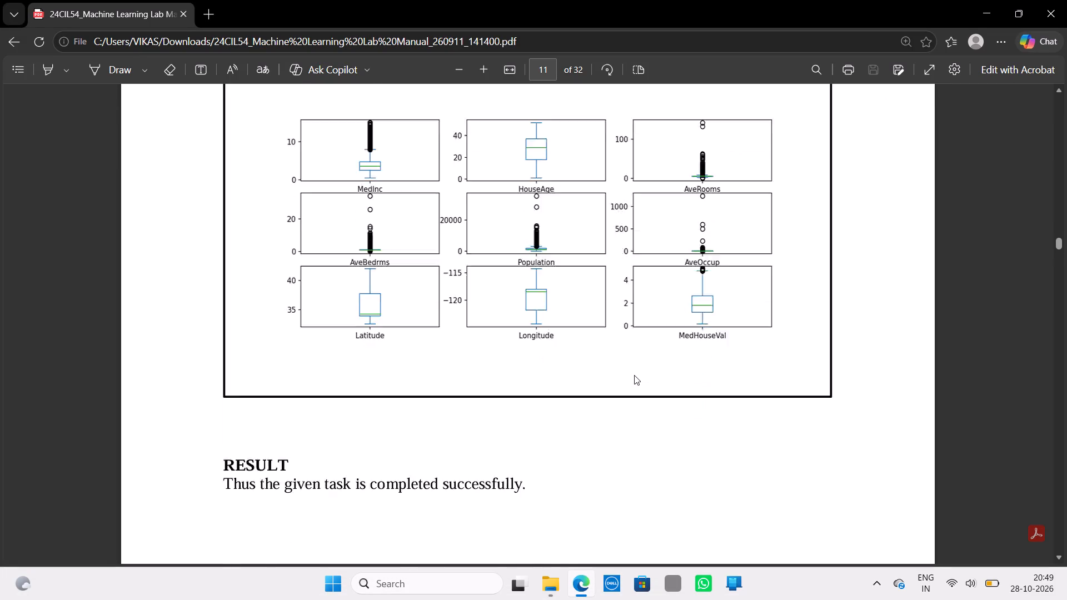
scroll(634, 375, down, 10)
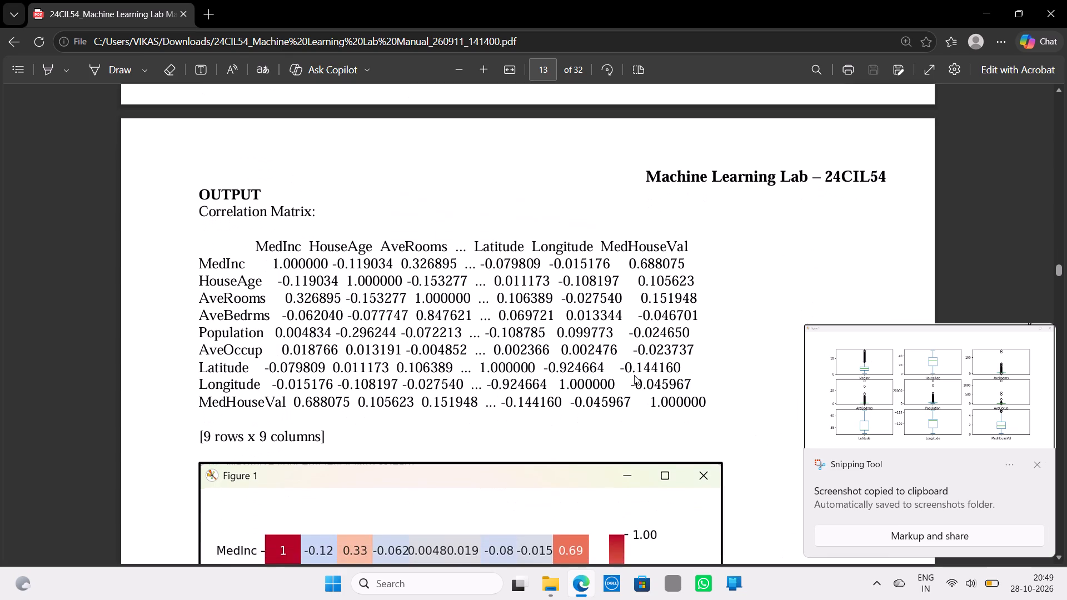
scroll(634, 375, down, 4)
scroll(634, 375, up, 1)
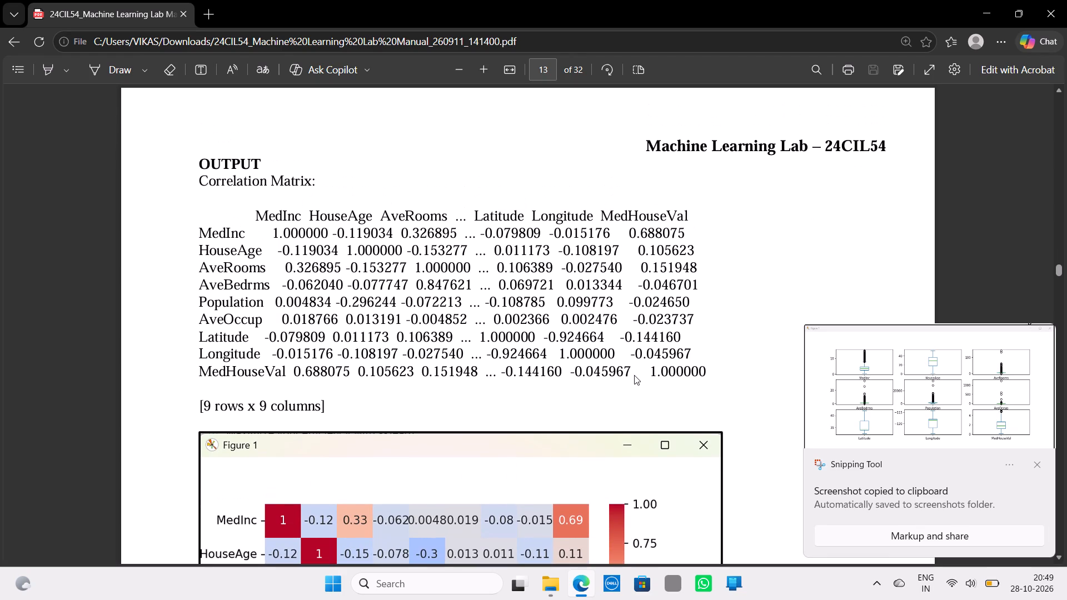
key(Print)
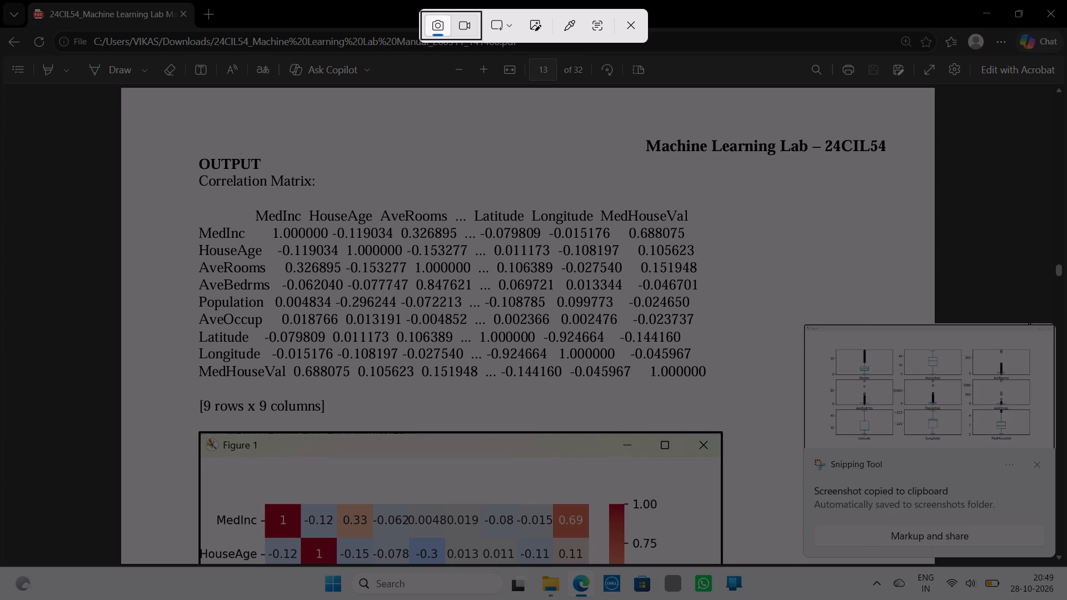
drag(195, 156, 687, 377)
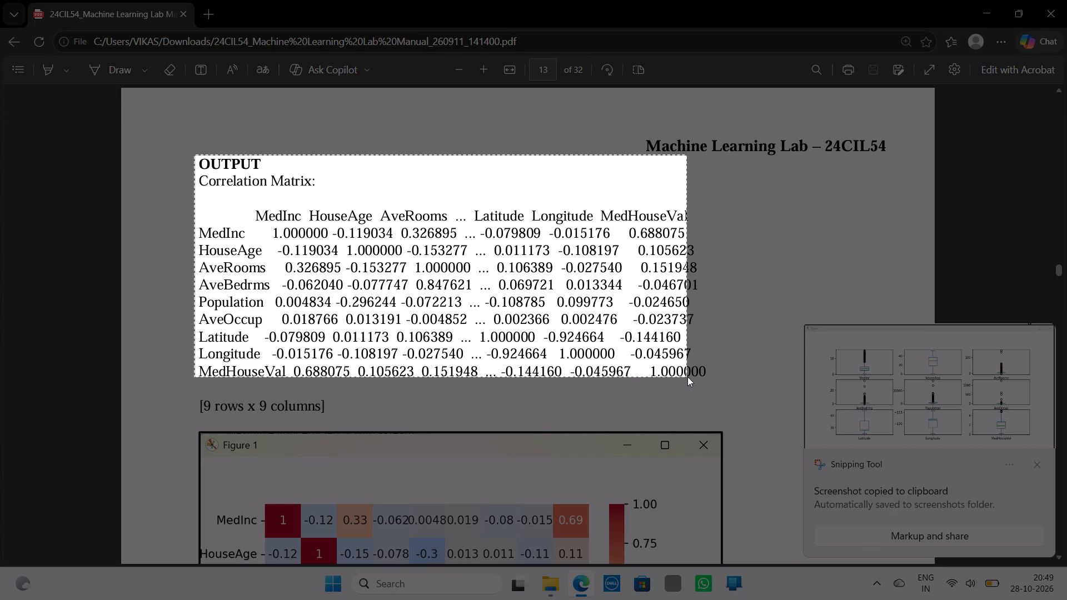
drag(687, 377, 701, 411)
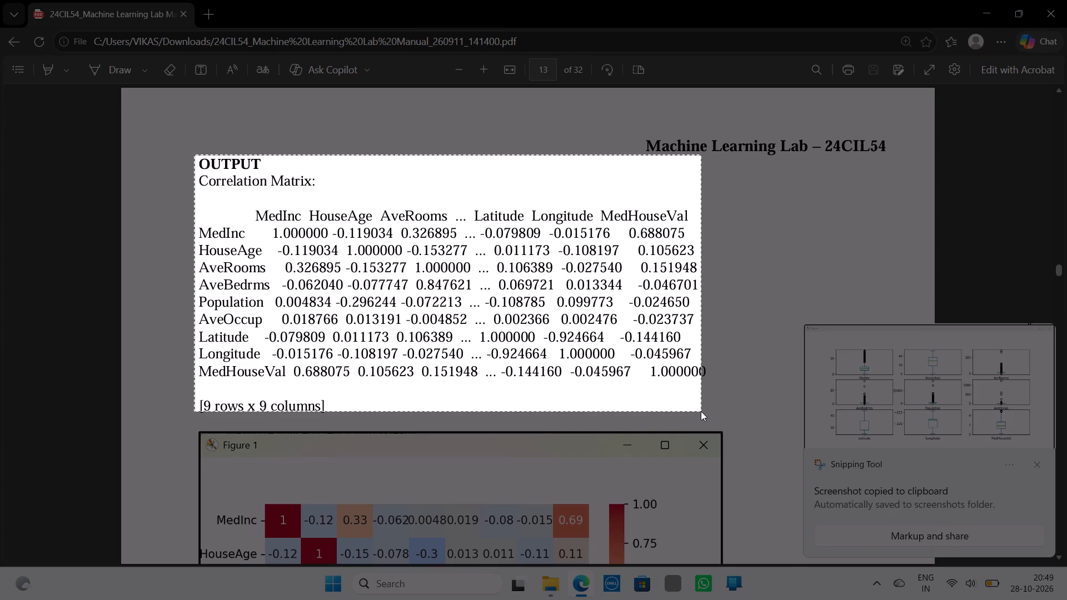
drag(701, 411, 710, 413)
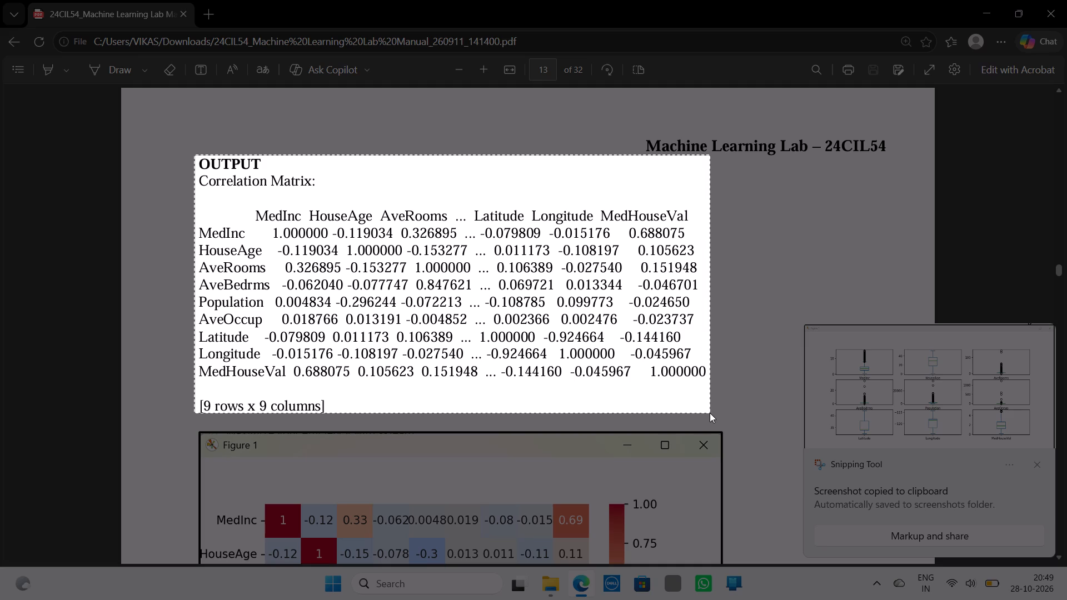
drag(710, 413, 710, 414)
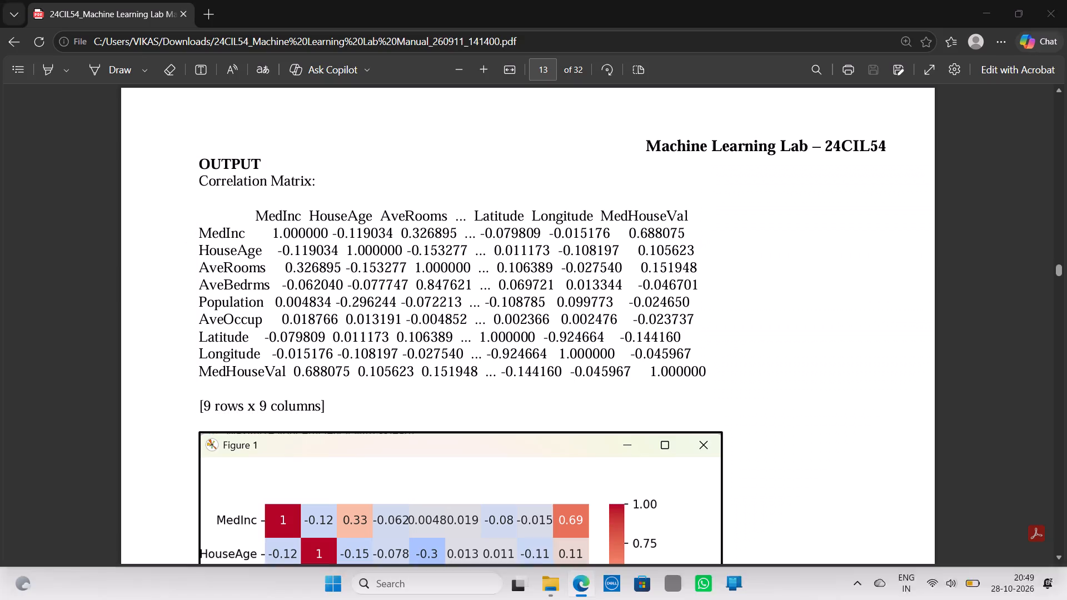
Capture a screenshot of the complete correlation heatmap figure on page 13, including its frame.
scroll(535, 454, down, 2)
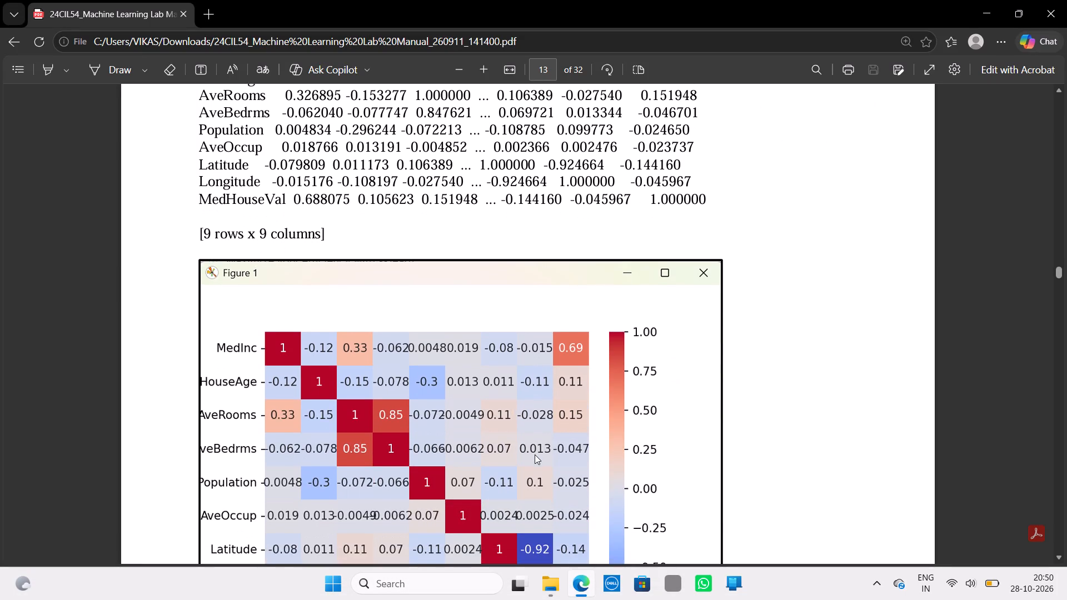
scroll(535, 454, down, 3)
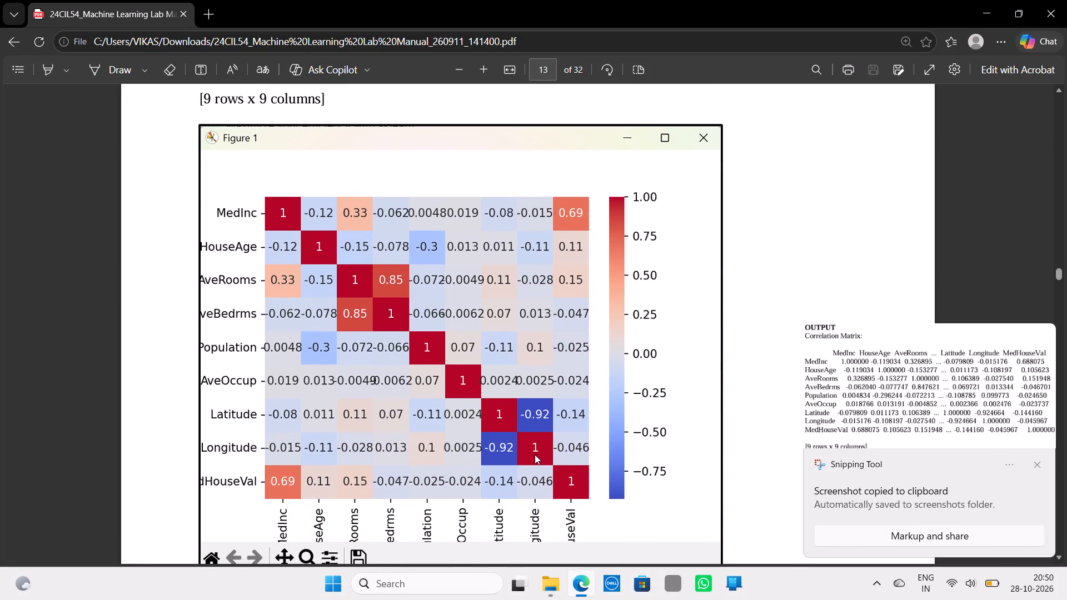
scroll(535, 454, down, 2)
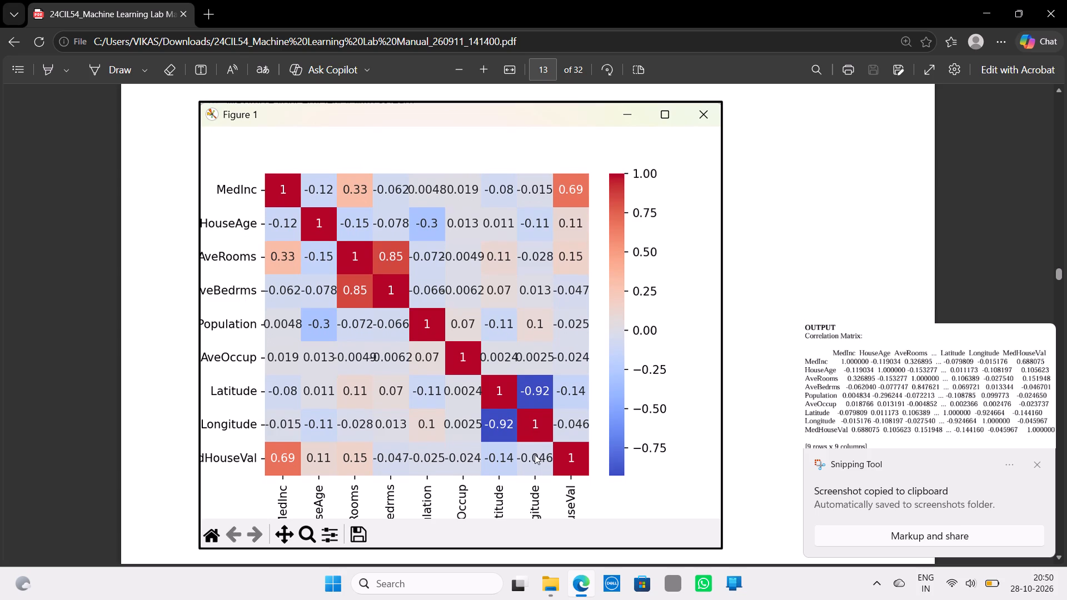
key(Print)
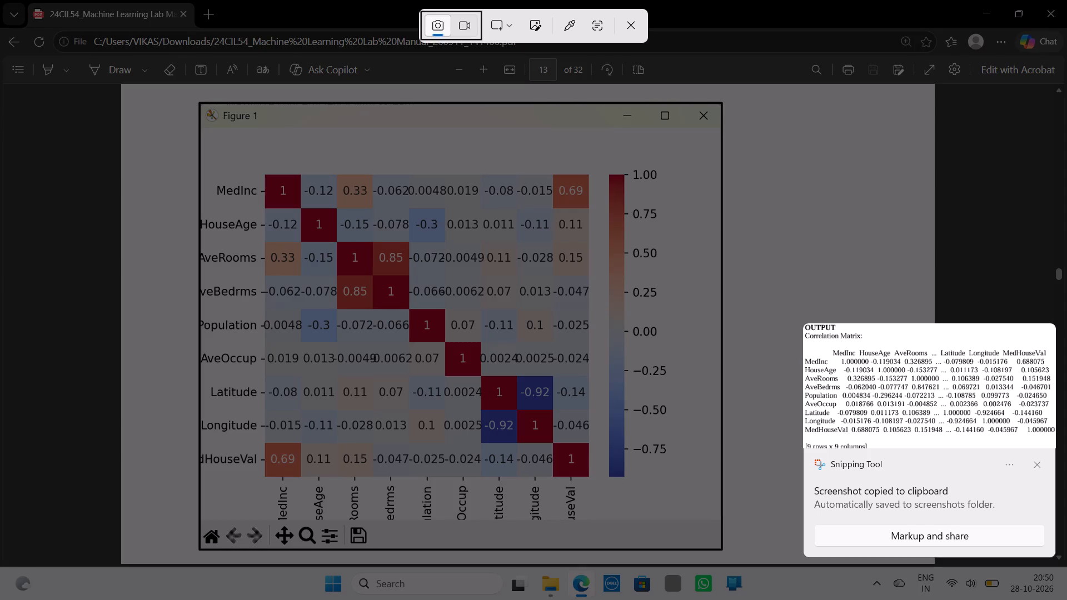
drag(195, 101, 224, 119)
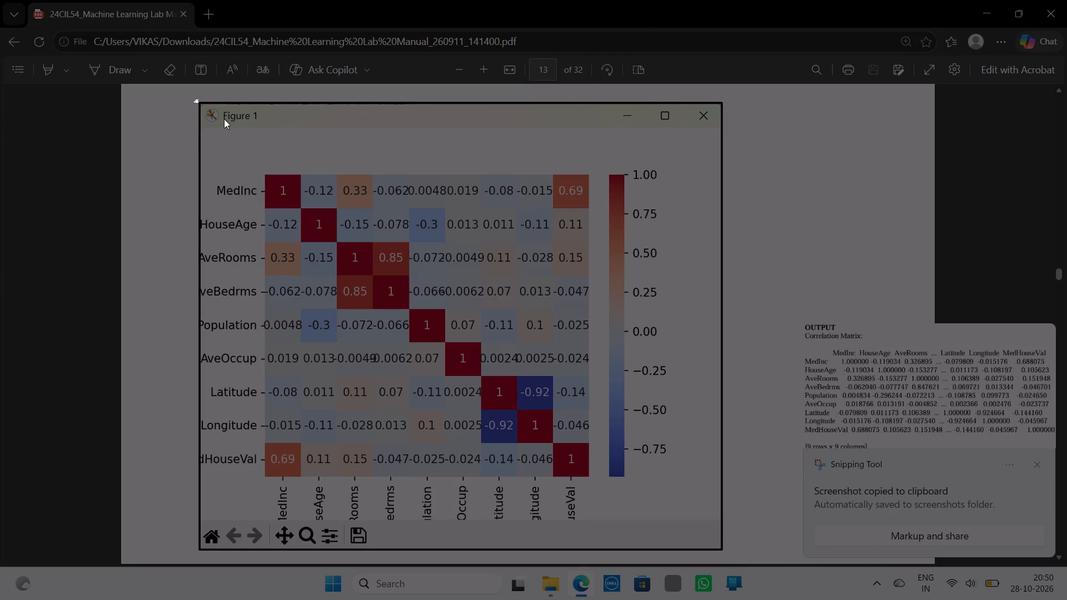
drag(224, 119, 740, 573)
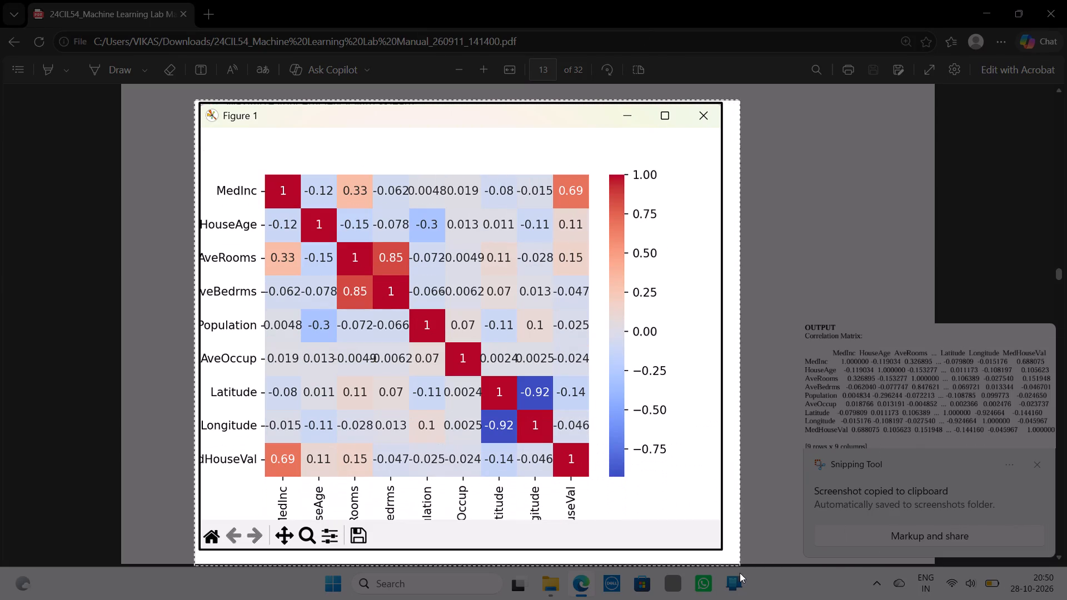
drag(740, 573, 729, 554)
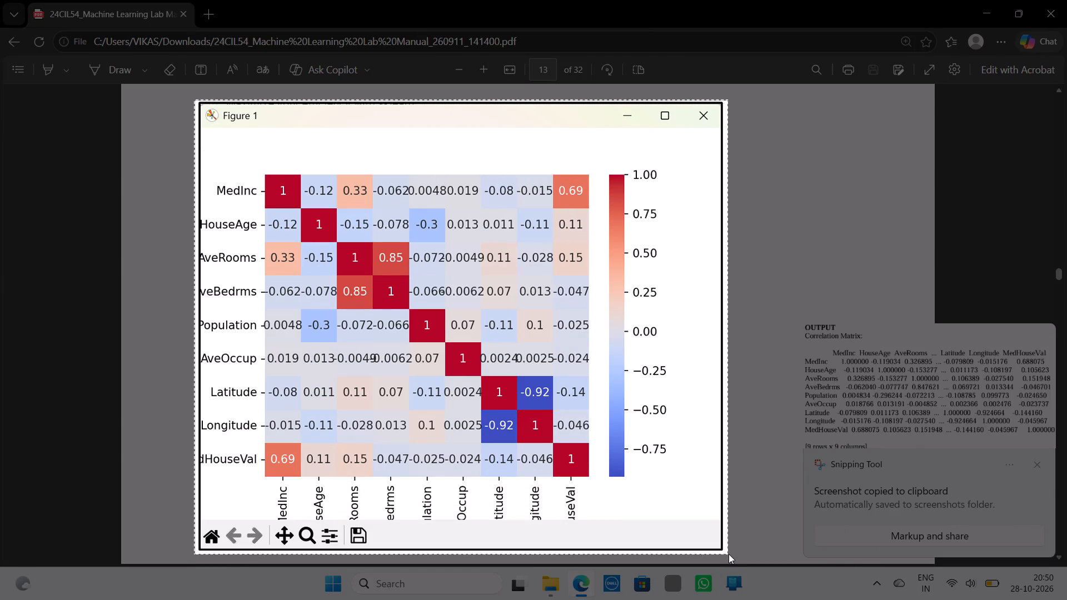
drag(729, 554, 727, 554)
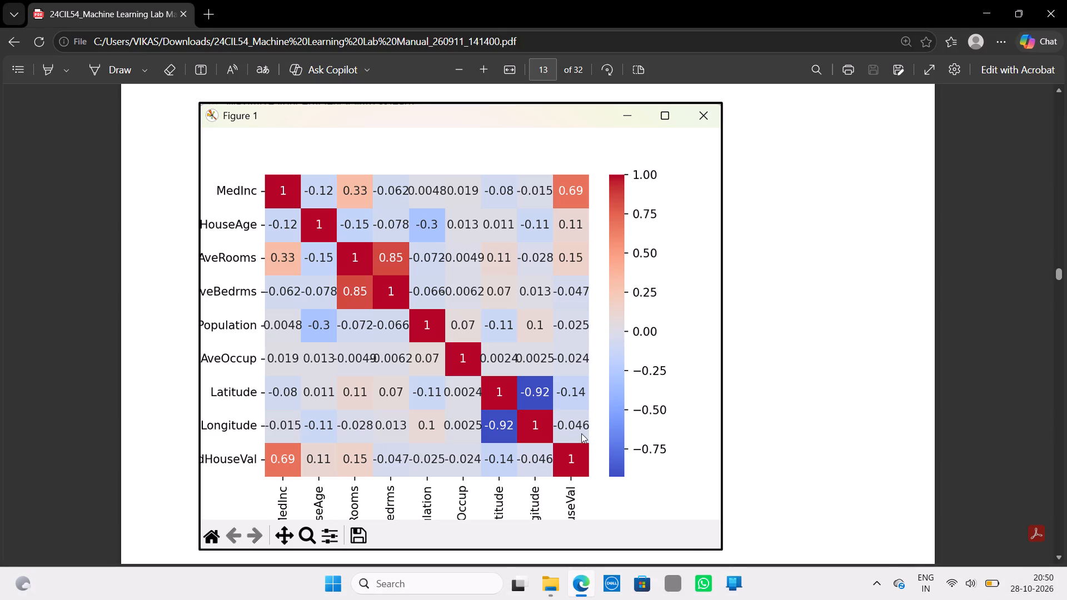
Capture a screenshot of the complete pair plot figure on page 14, with the page zoomed out so the whole frame fits.
scroll(576, 431, down, 7)
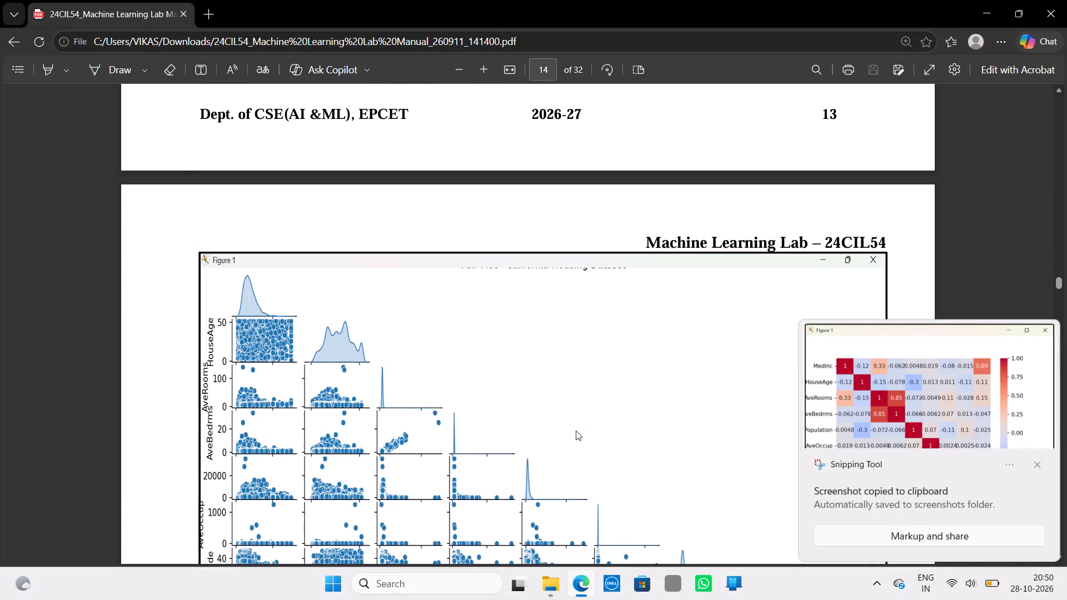
scroll(576, 431, down, 3)
scroll(576, 431, up, 4)
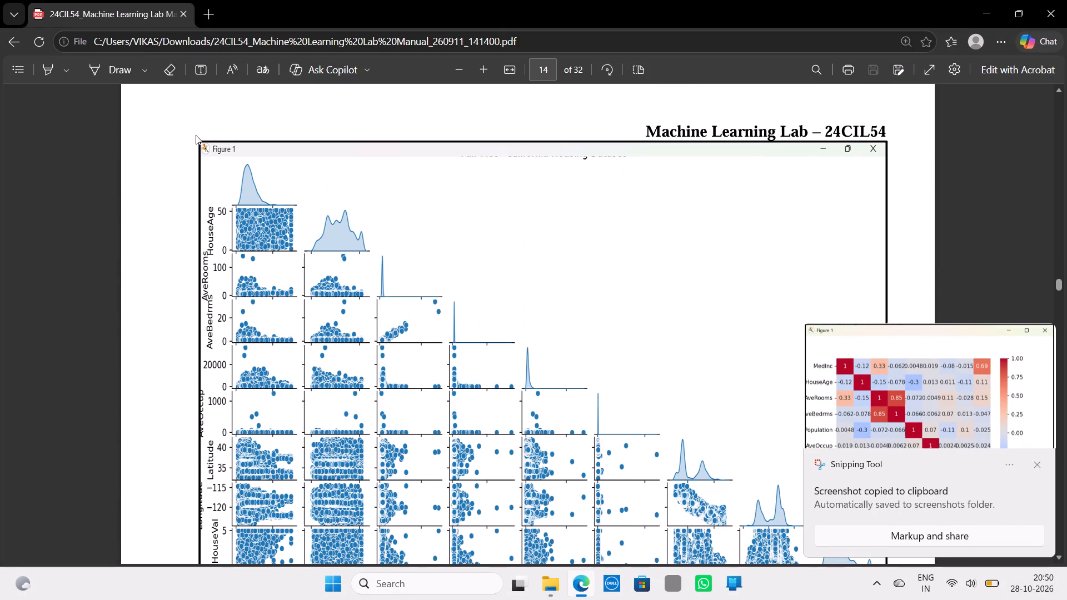
key(Print)
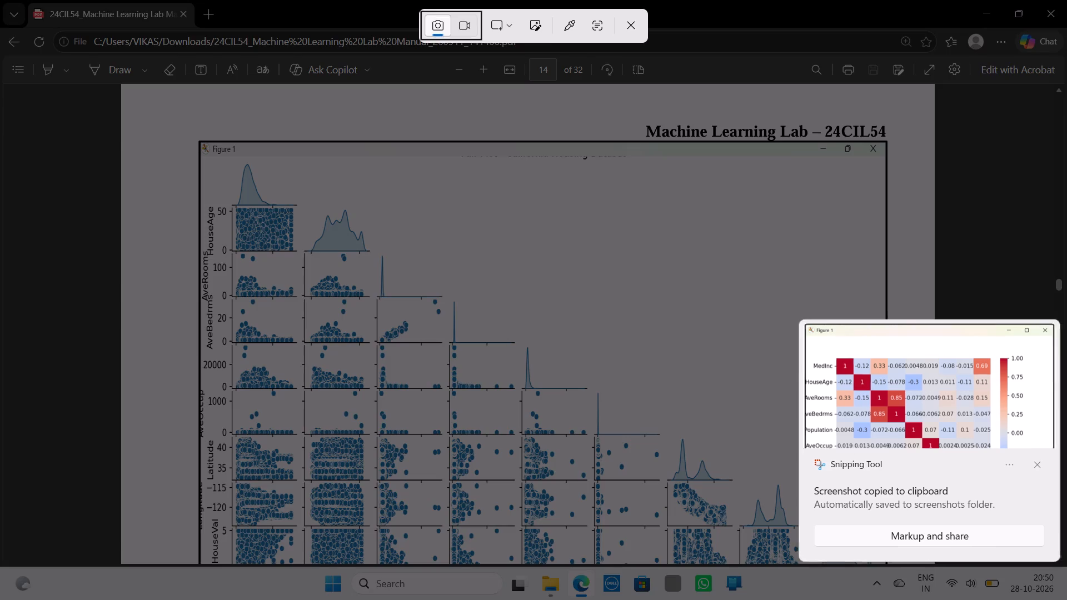
click(197, 138)
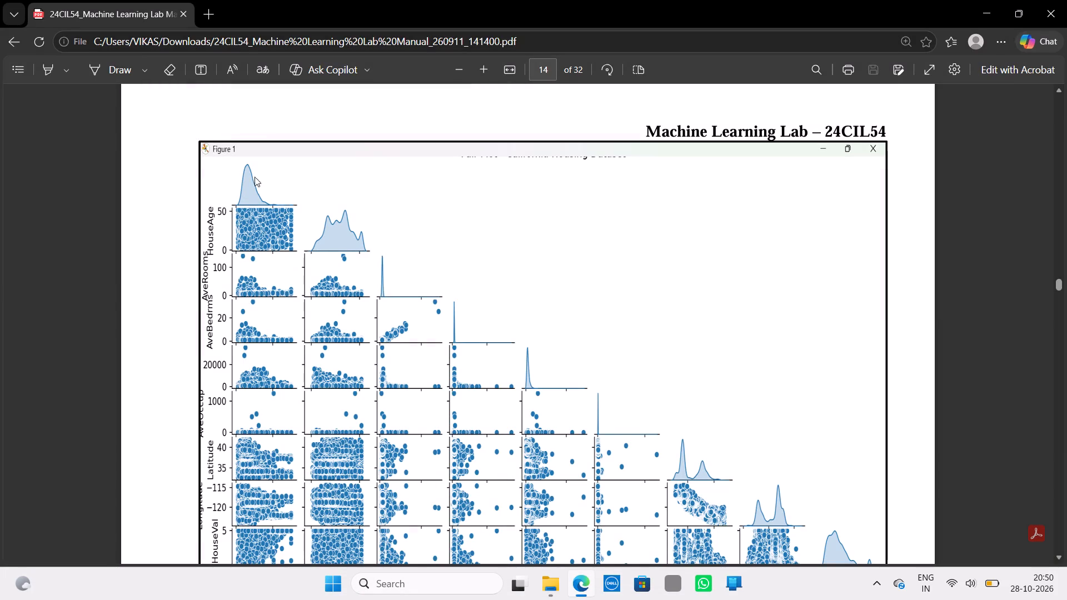
scroll(341, 251, down, 1)
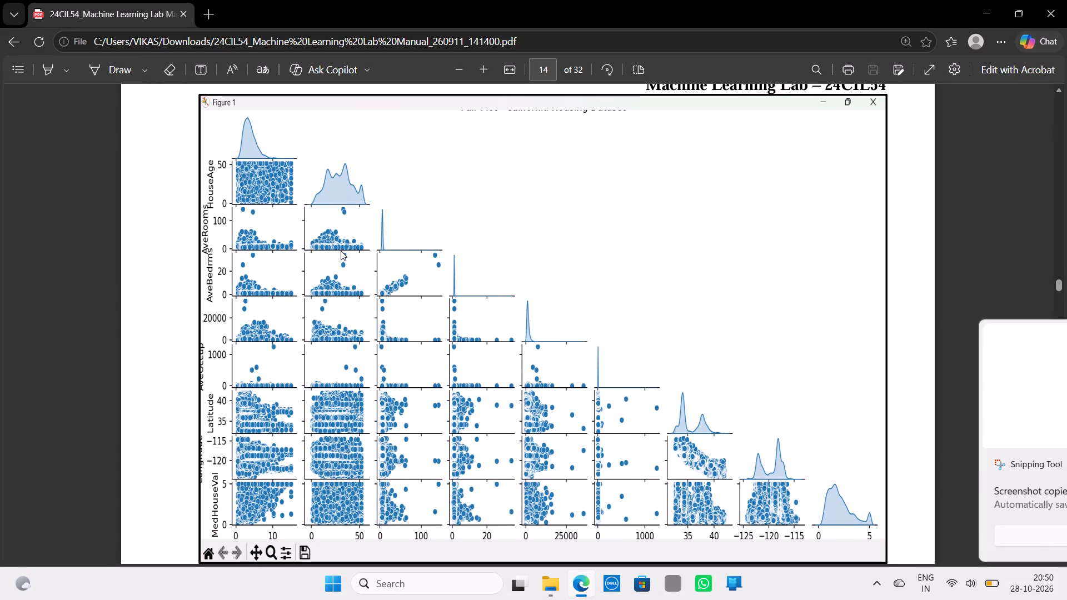
scroll(341, 251, down, 1)
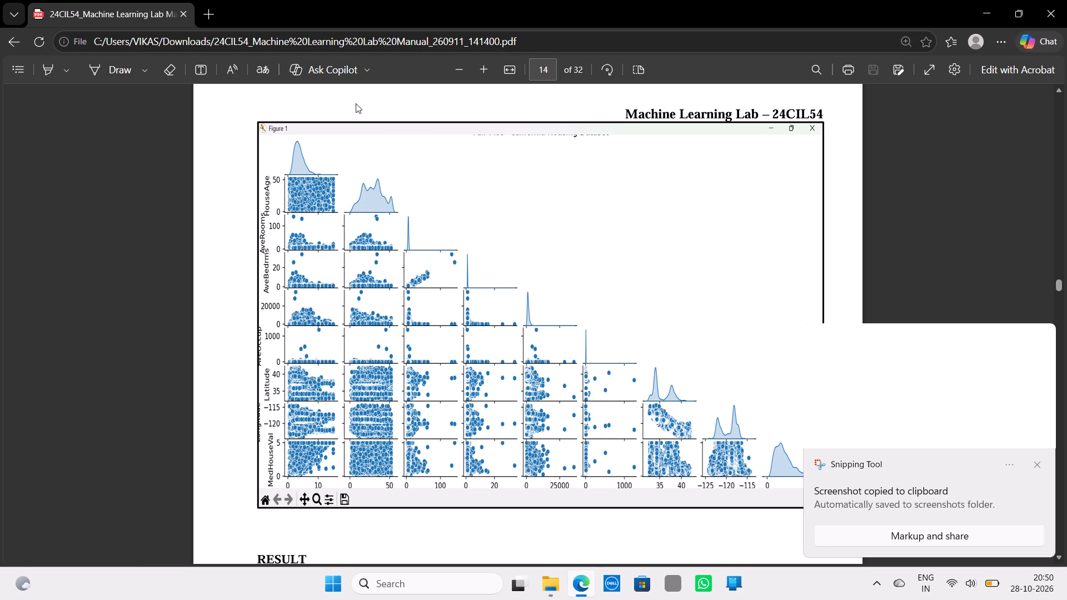
key(Print)
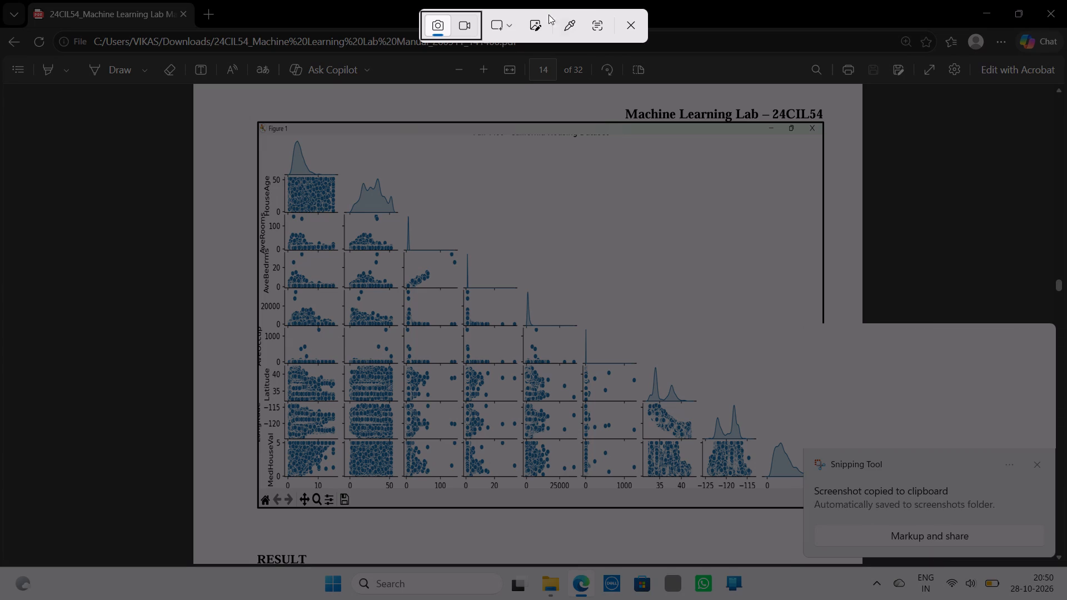
click(624, 23)
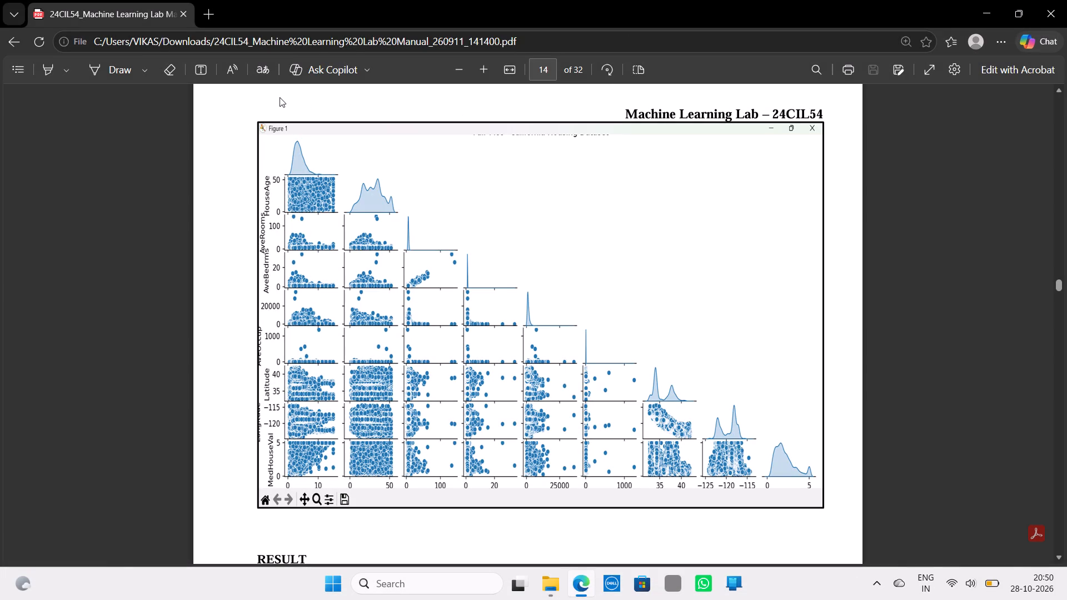
key(Print)
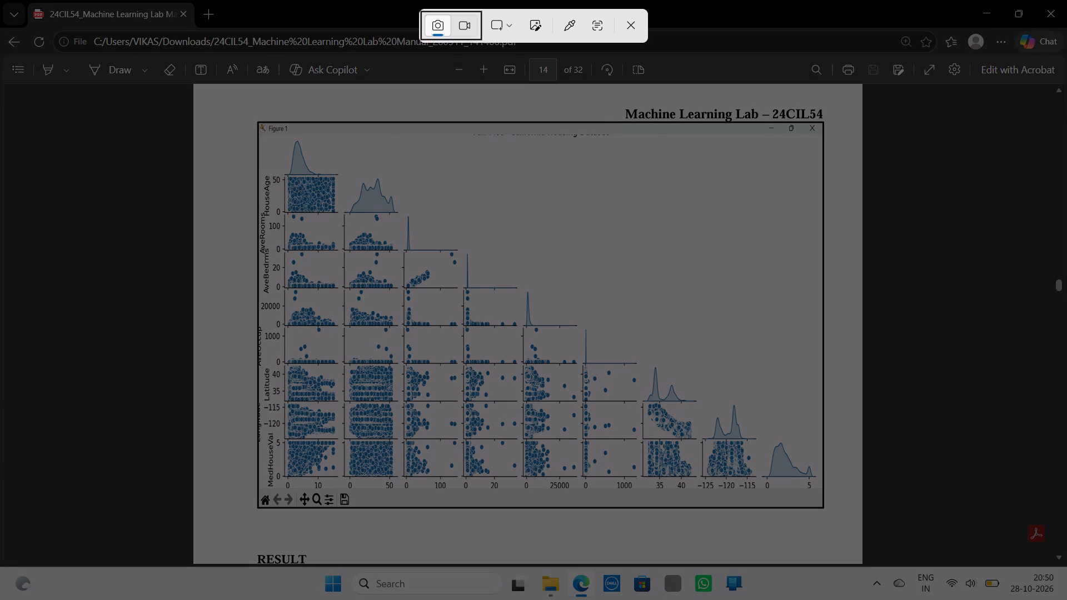
drag(253, 117, 829, 506)
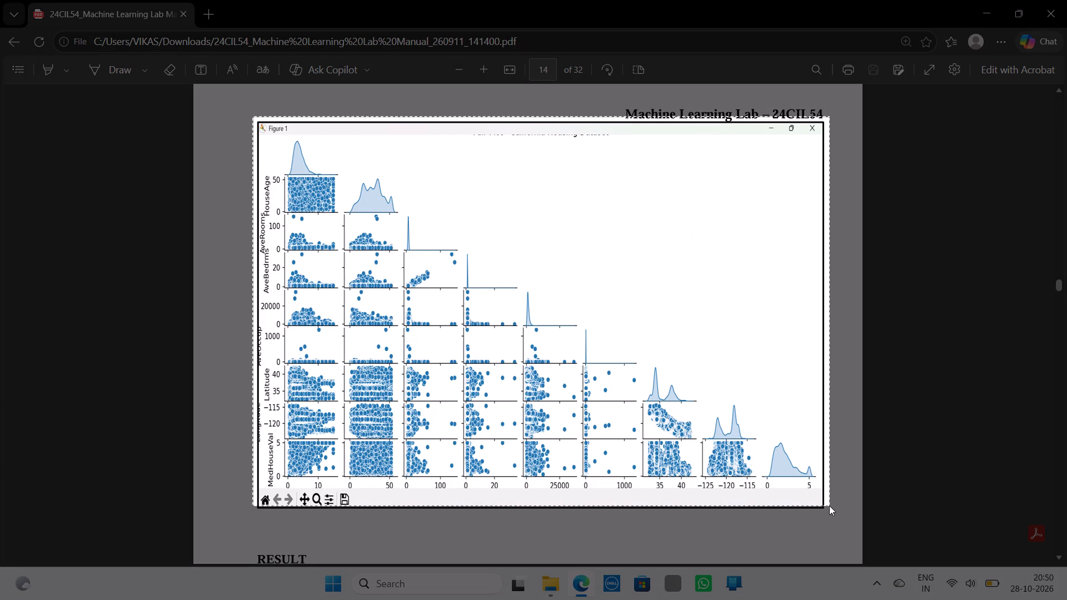
drag(829, 506, 827, 510)
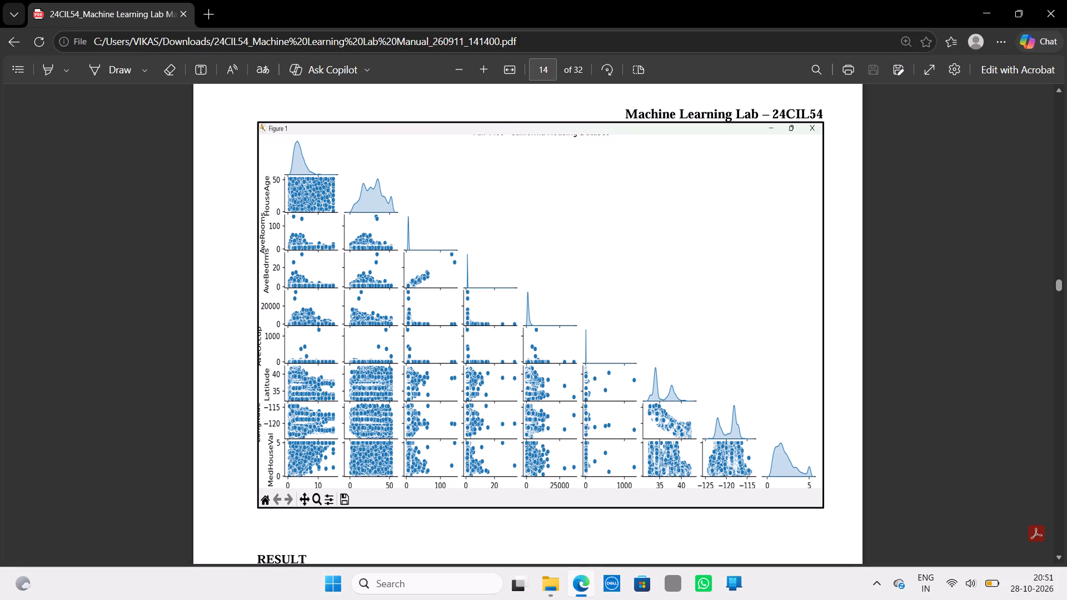
Capture a screenshot of the "PCA of Iris Dataset (4D → 2D)" figure on page 16, including its frame.
scroll(591, 508, down, 4)
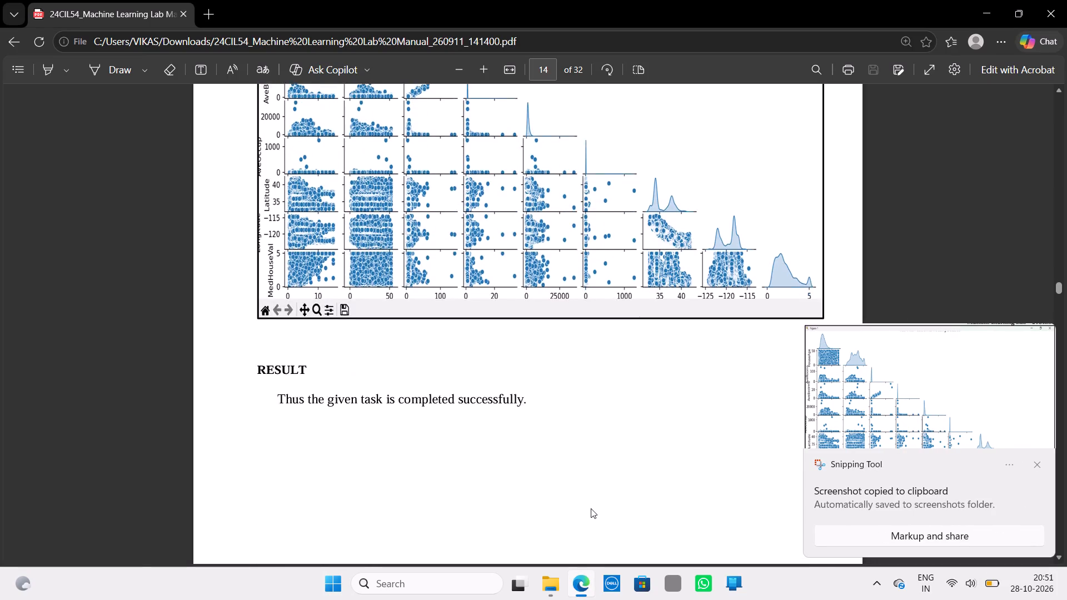
scroll(591, 508, down, 7)
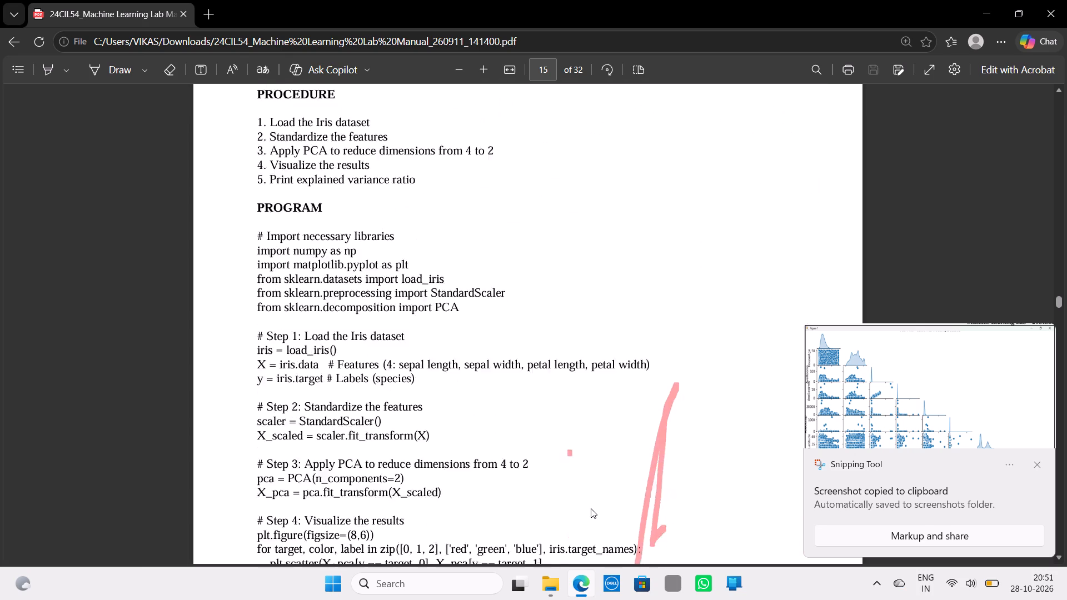
scroll(591, 508, down, 5)
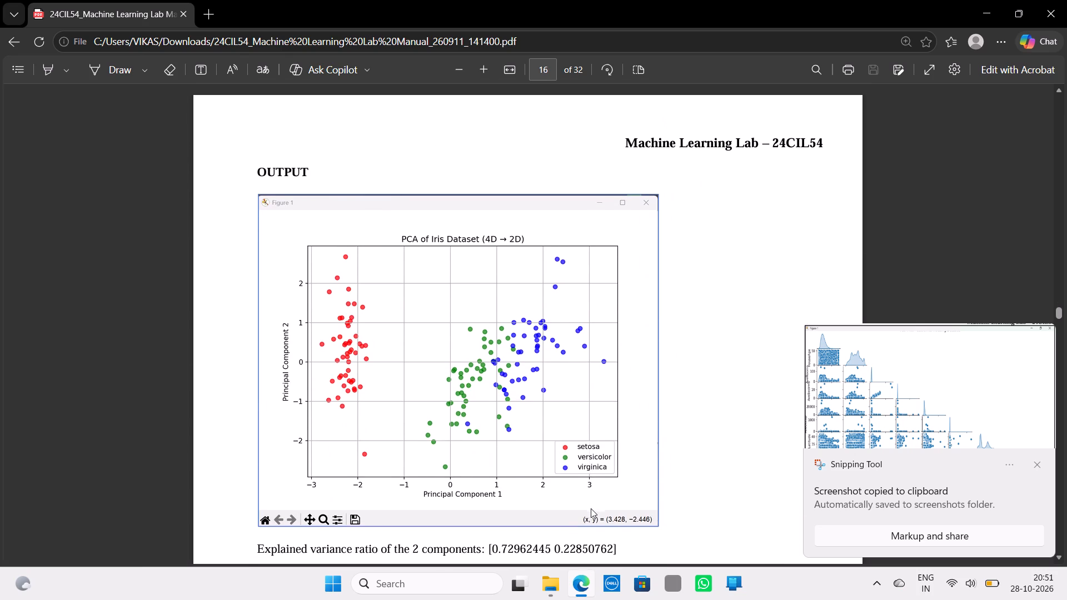
scroll(591, 508, down, 1)
key(Print)
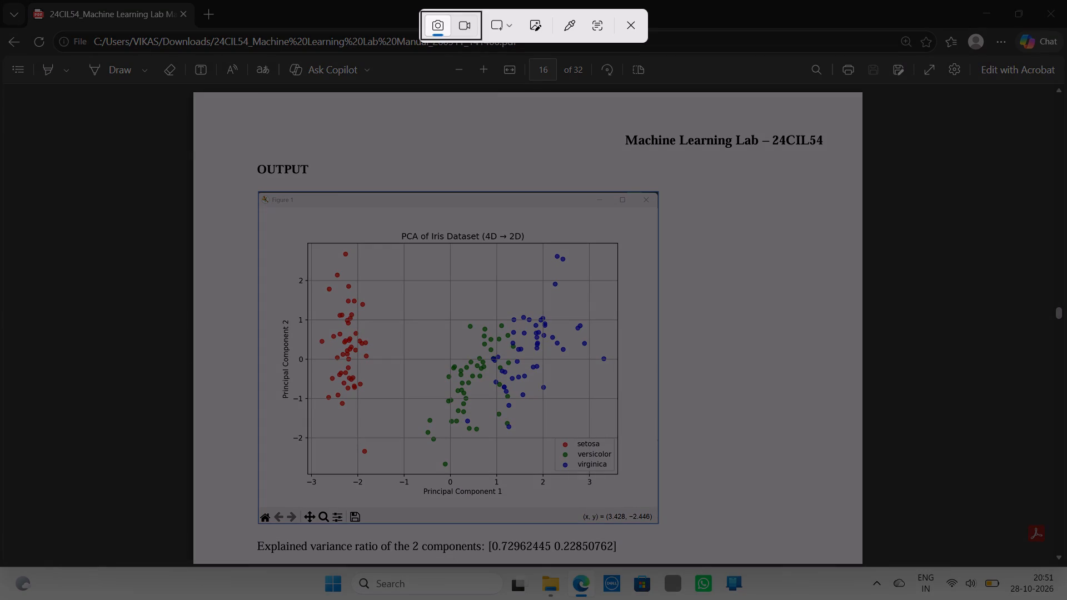
drag(257, 190, 657, 527)
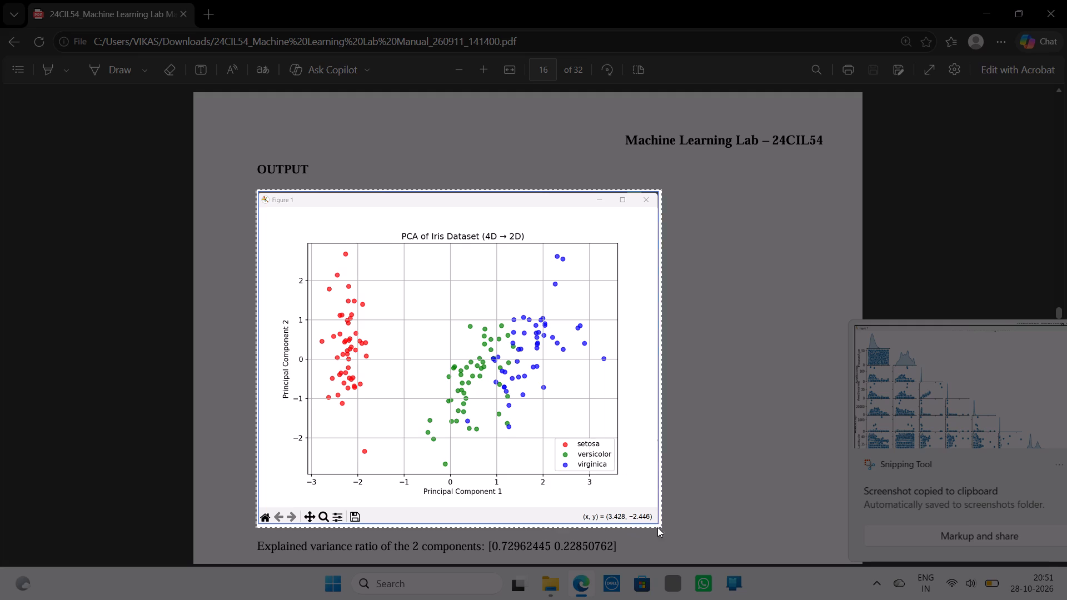
drag(657, 527, 662, 526)
Capture a screenshot of the training_data.csv window image above the OUTPUT heading on page 18.
scroll(517, 465, down, 4)
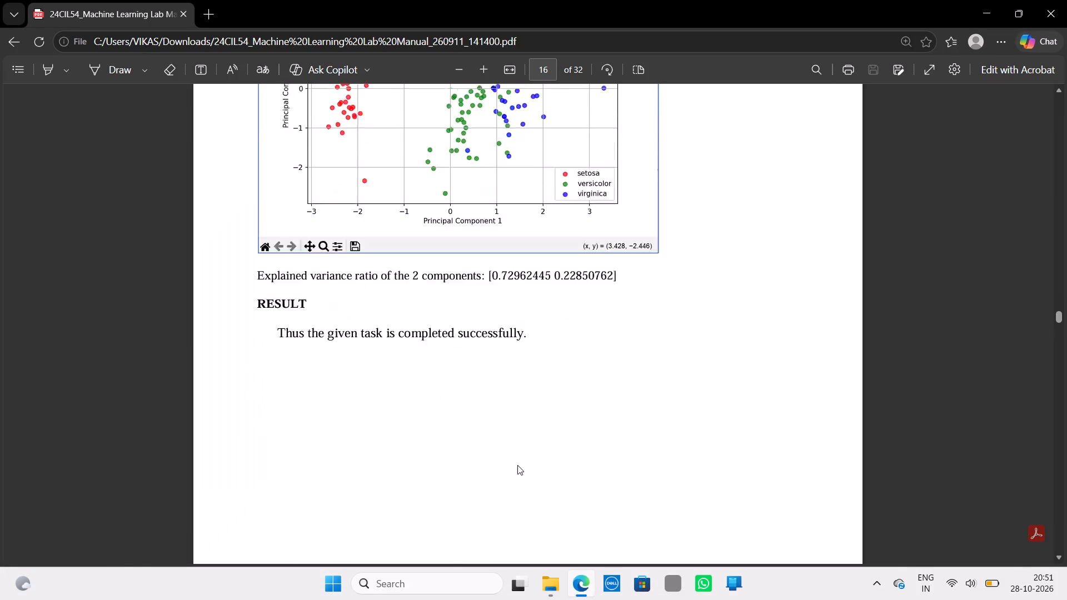
scroll(517, 465, down, 6)
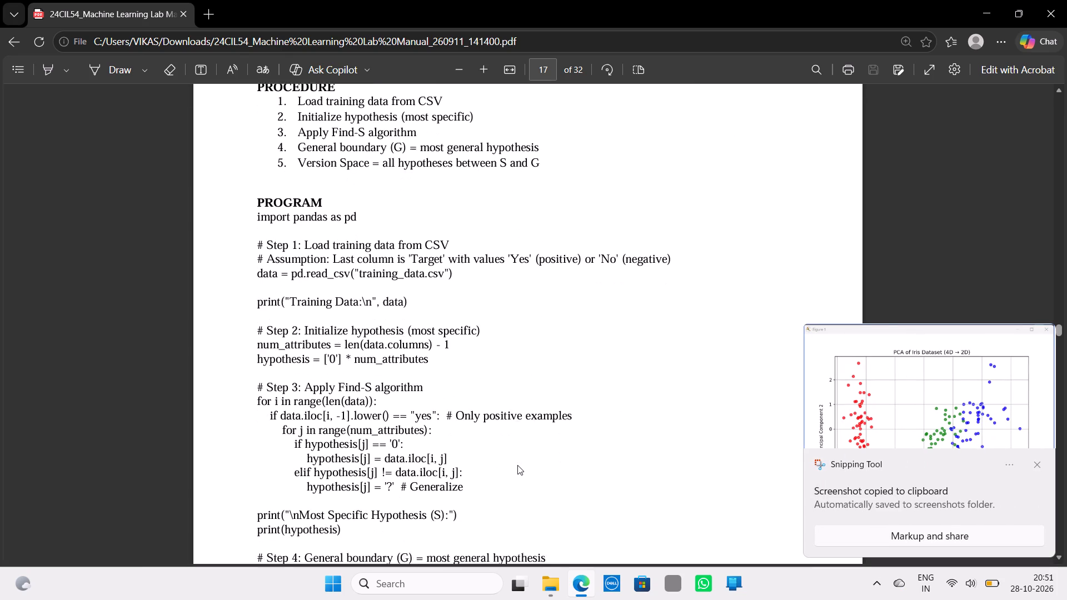
scroll(517, 465, down, 6)
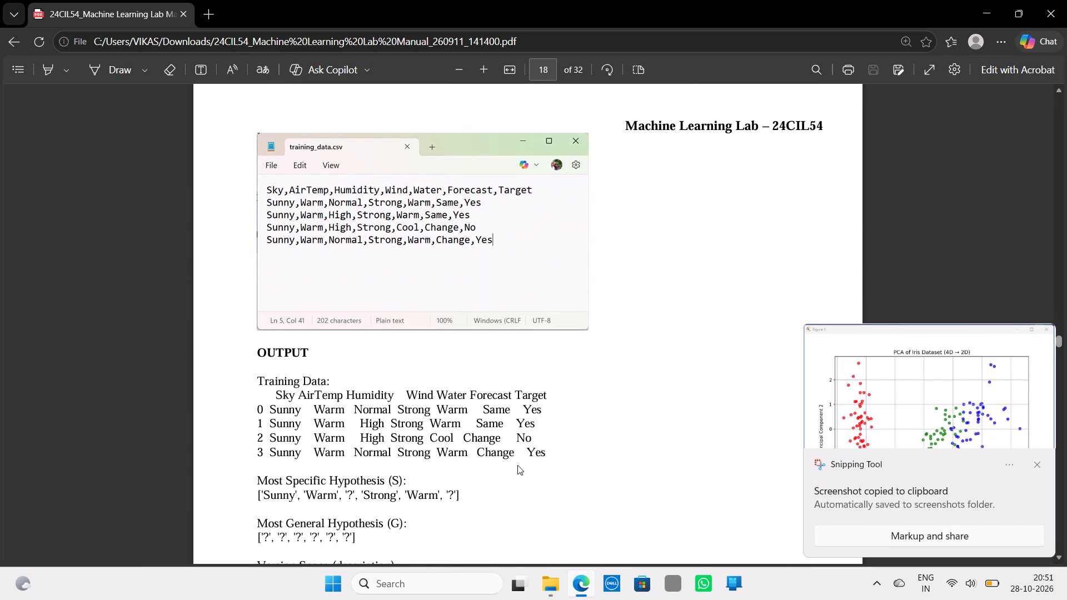
scroll(517, 465, down, 1)
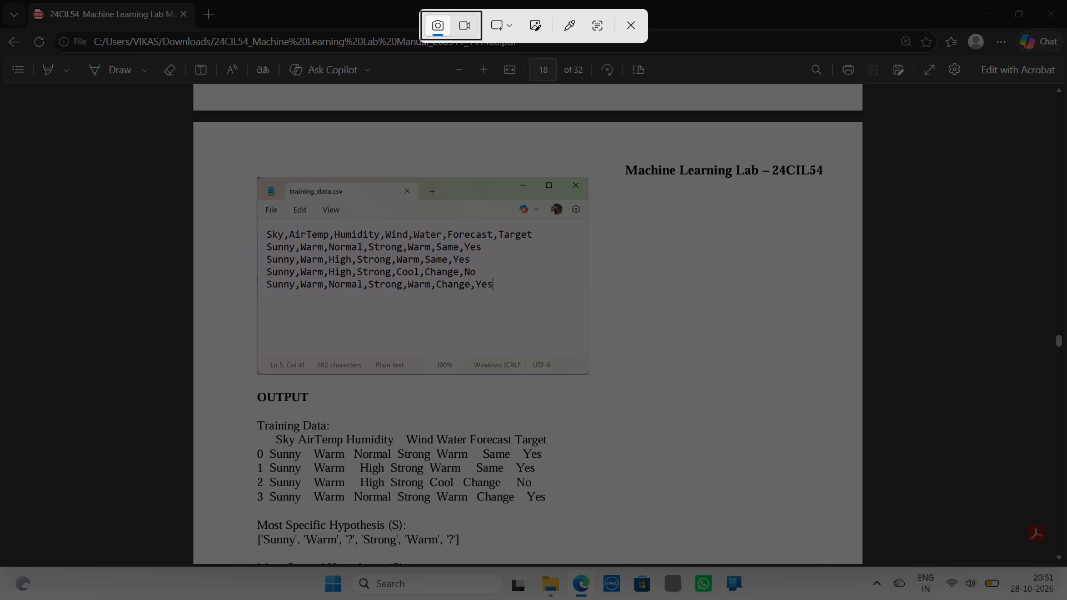
drag(253, 173, 591, 377)
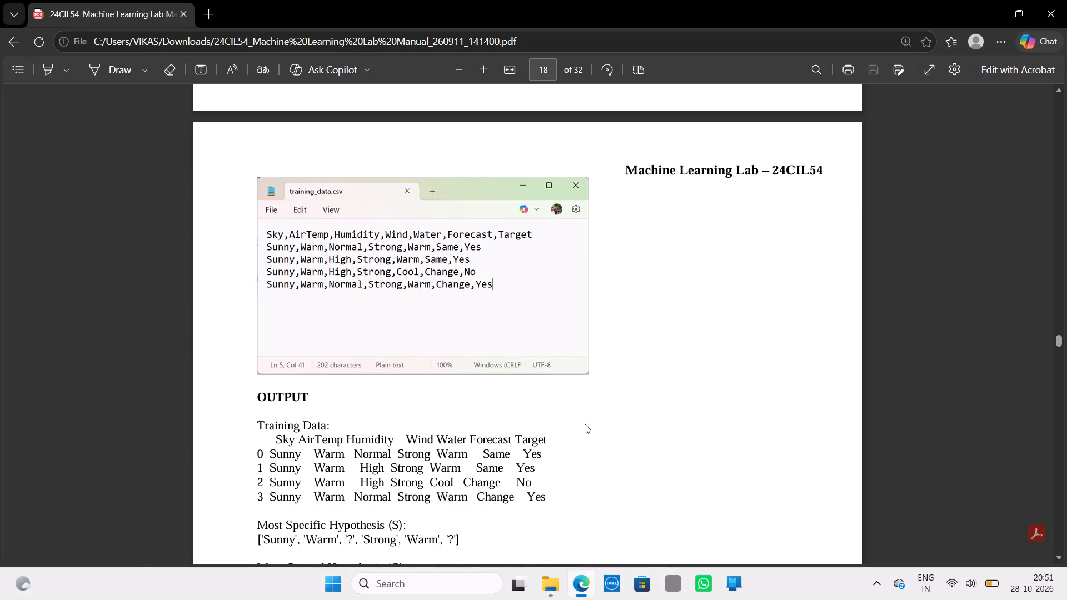
Look through pages 18 to 27 of the lab manual for further program output figures.
scroll(585, 424, down, 8)
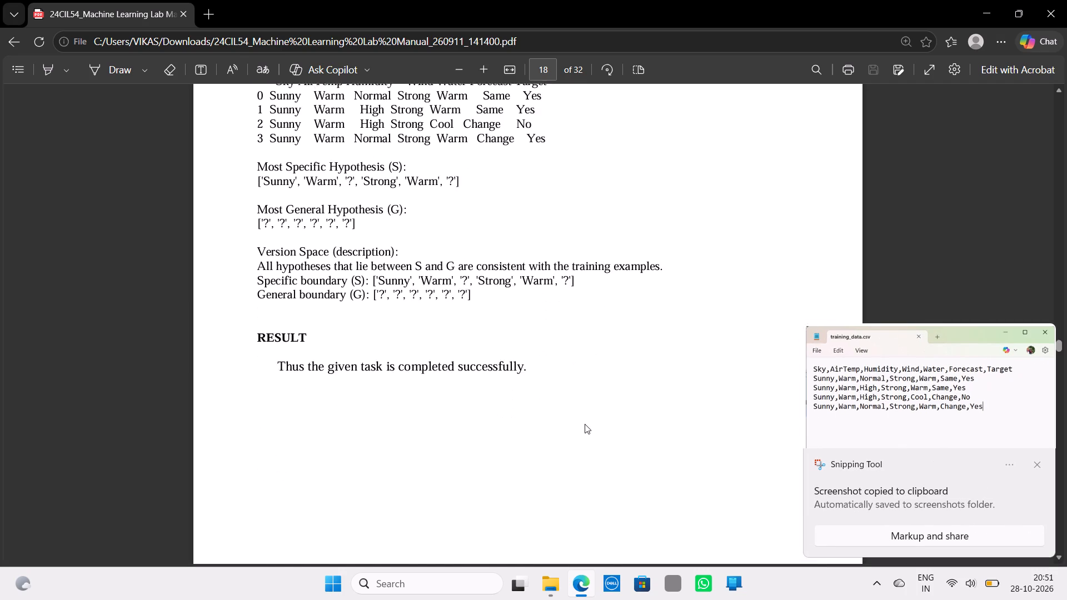
scroll(585, 424, down, 7)
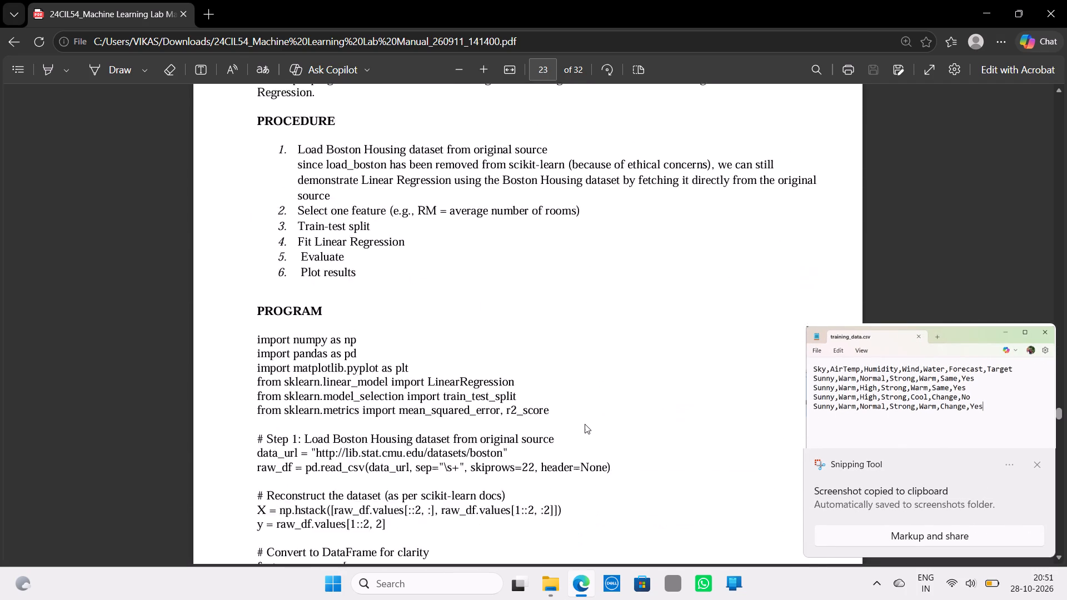
scroll(585, 424, down, 5)
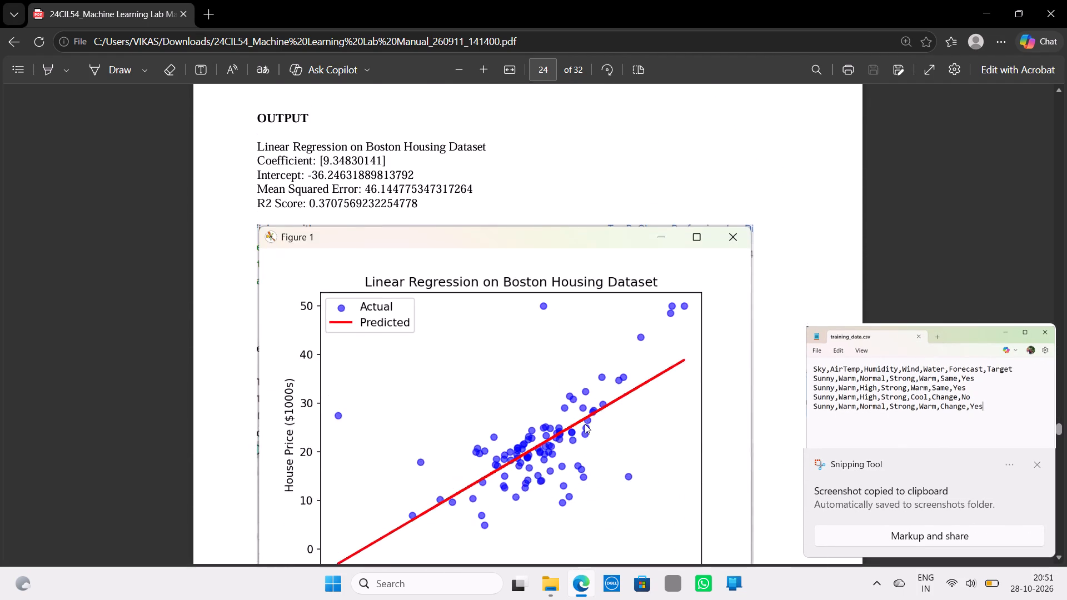
scroll(585, 424, down, 2)
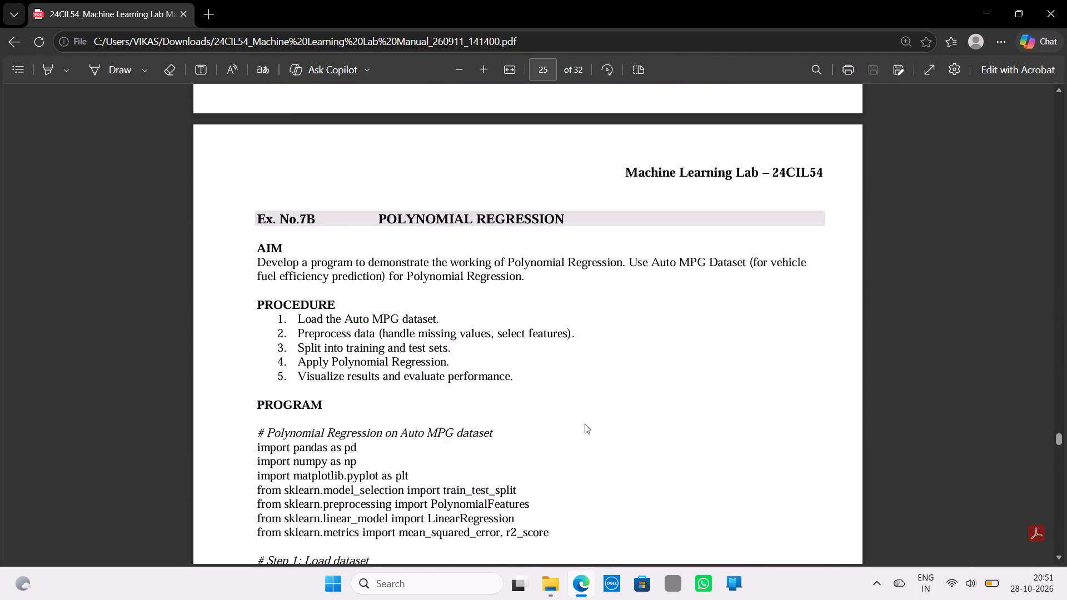
scroll(585, 424, down, 4)
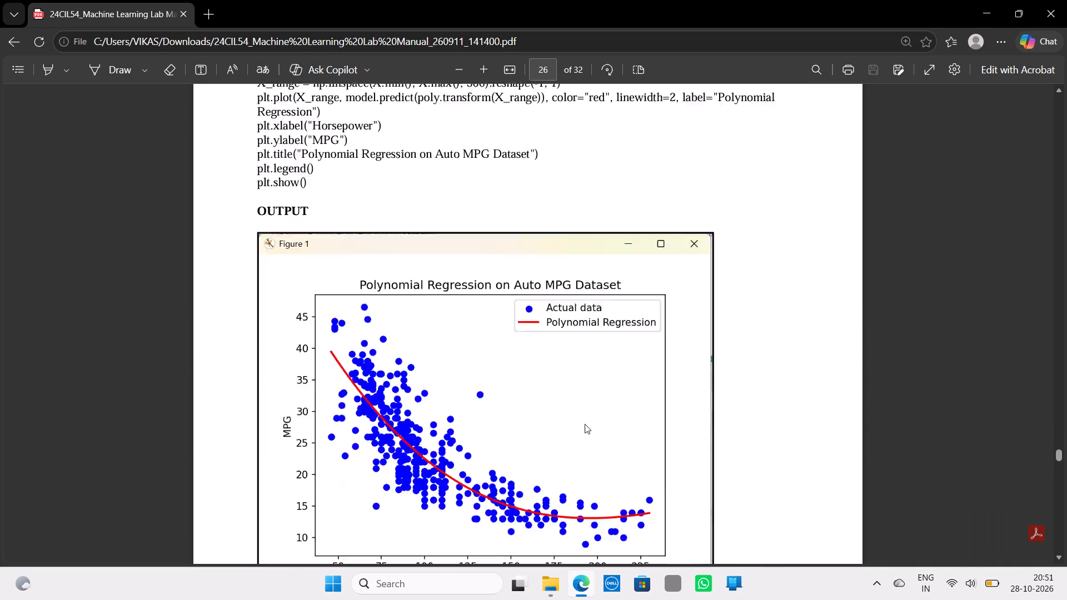
scroll(585, 424, down, 4)
Capture a screenshot of the complete "Linear Regression on Boston Housing Dataset" figure on page 24, including its window frame.
scroll(585, 424, up, 1)
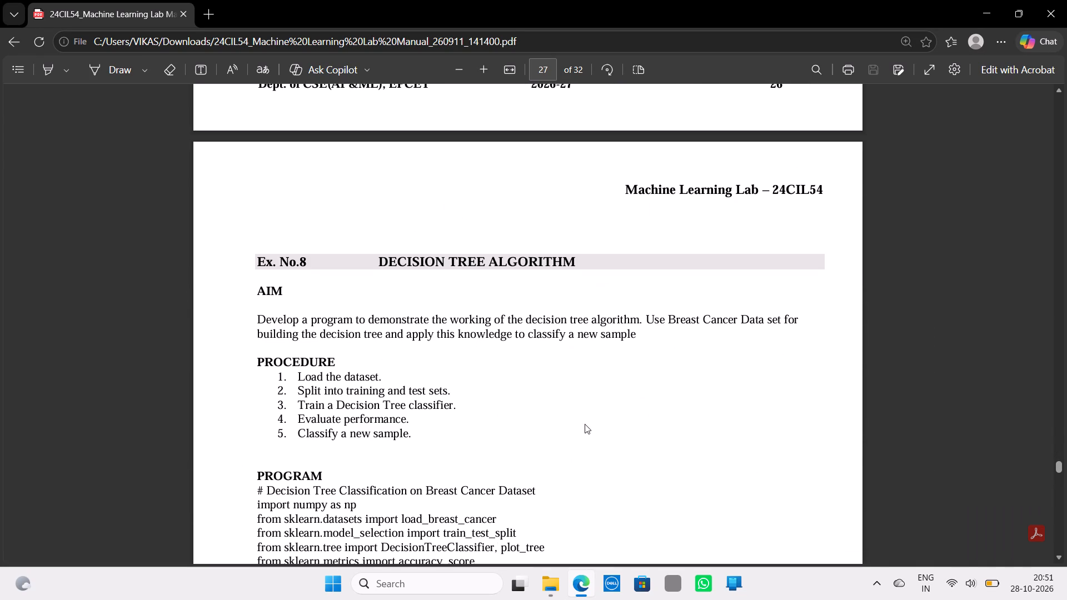
scroll(585, 424, up, 5)
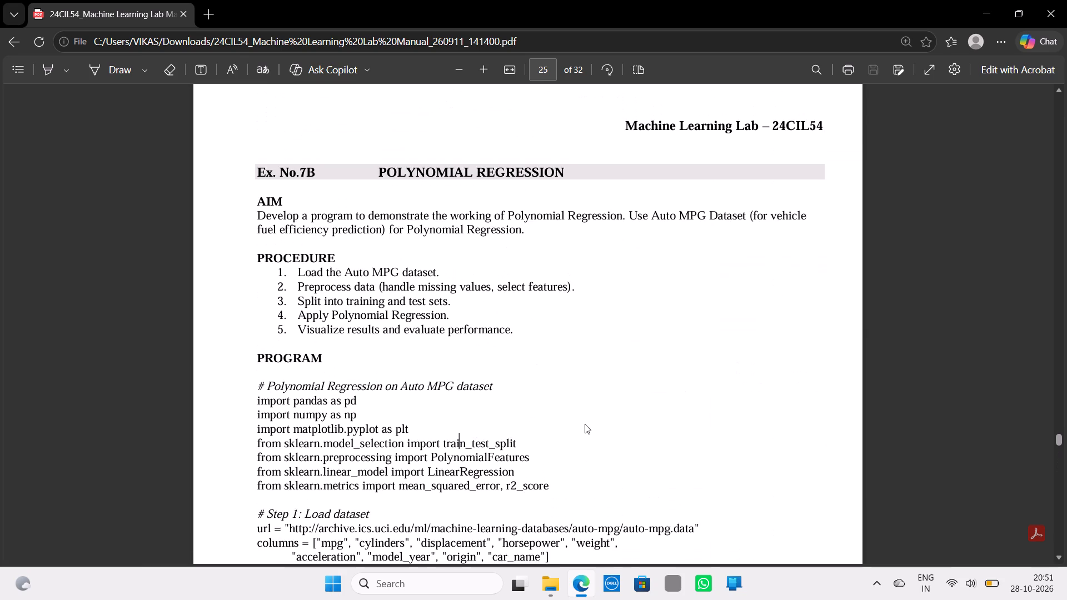
scroll(585, 424, up, 6)
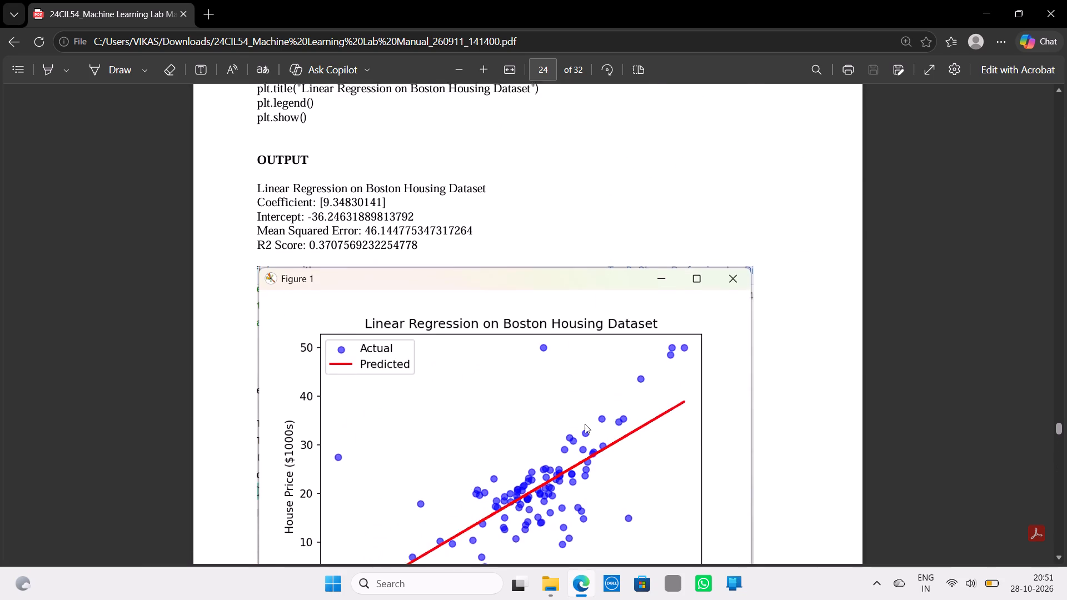
scroll(585, 424, up, 10)
scroll(585, 424, right, 1)
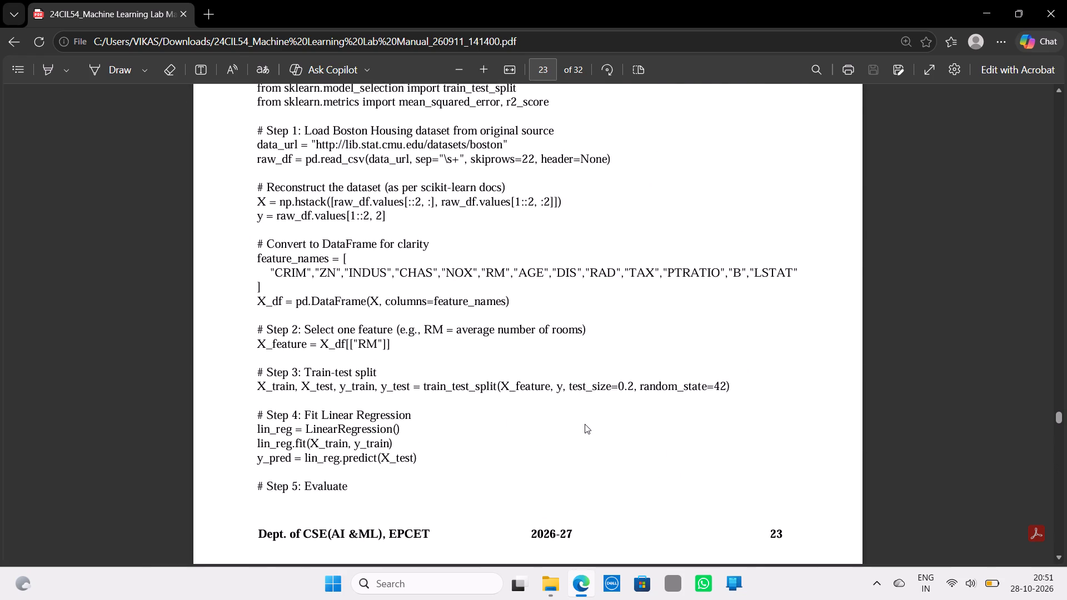
scroll(585, 424, right, 2)
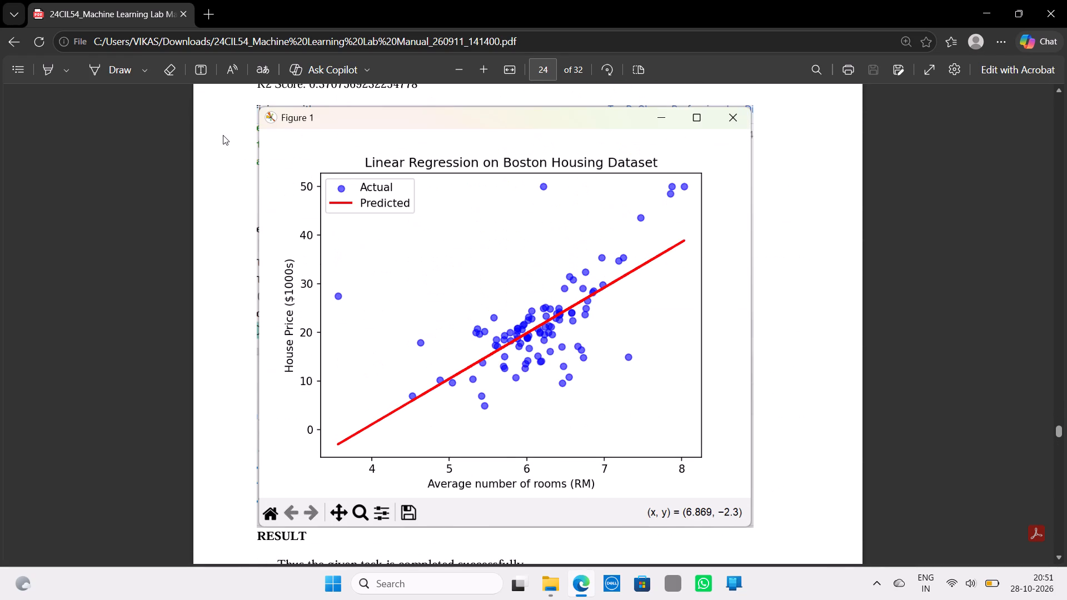
key(Print)
drag(255, 102, 672, 496)
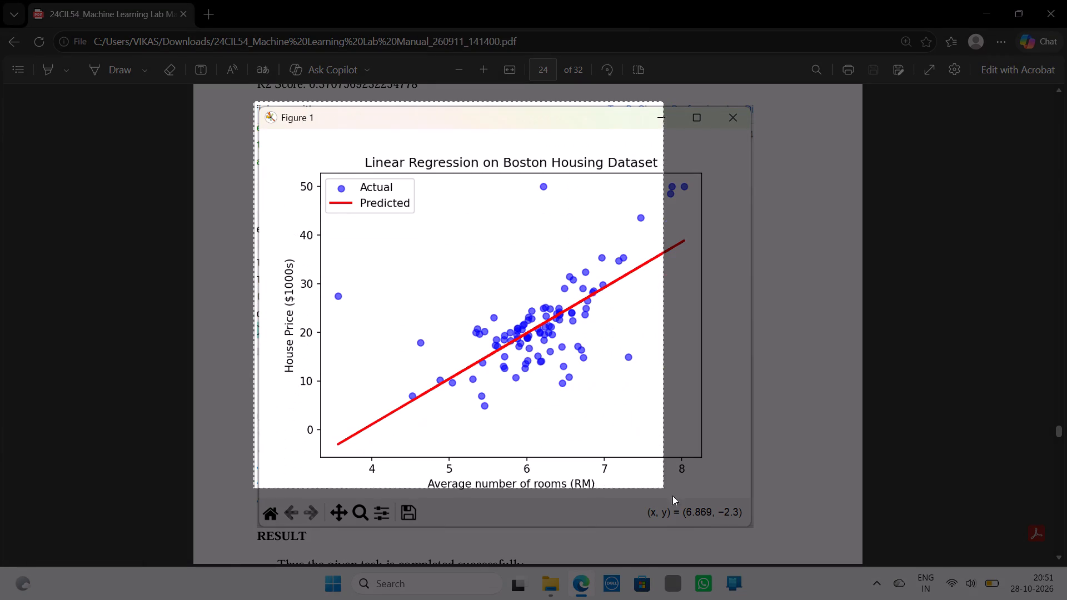
drag(672, 496, 754, 528)
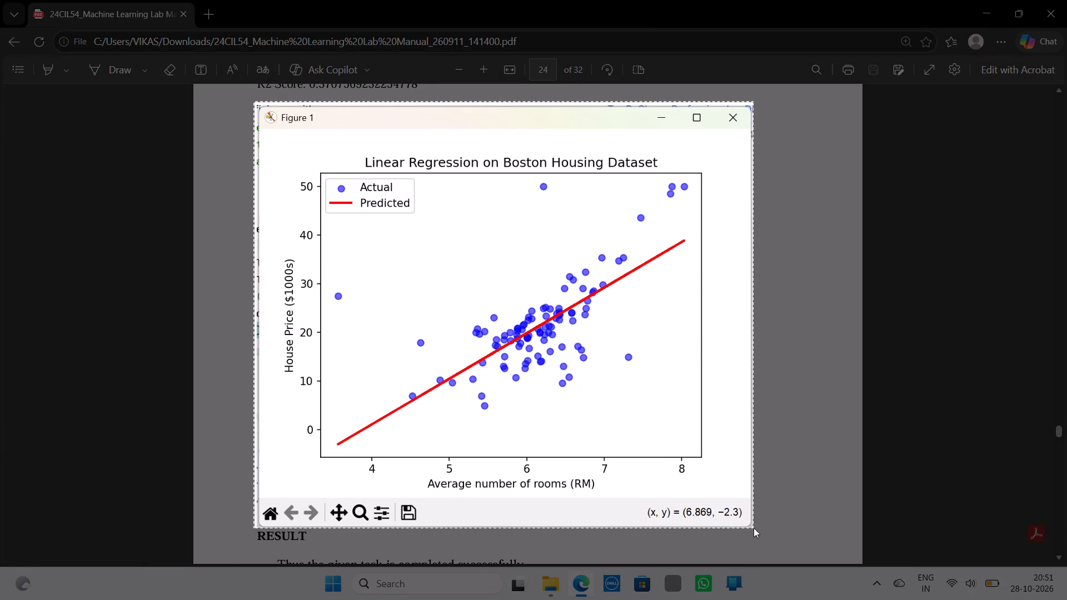
drag(754, 528, 755, 528)
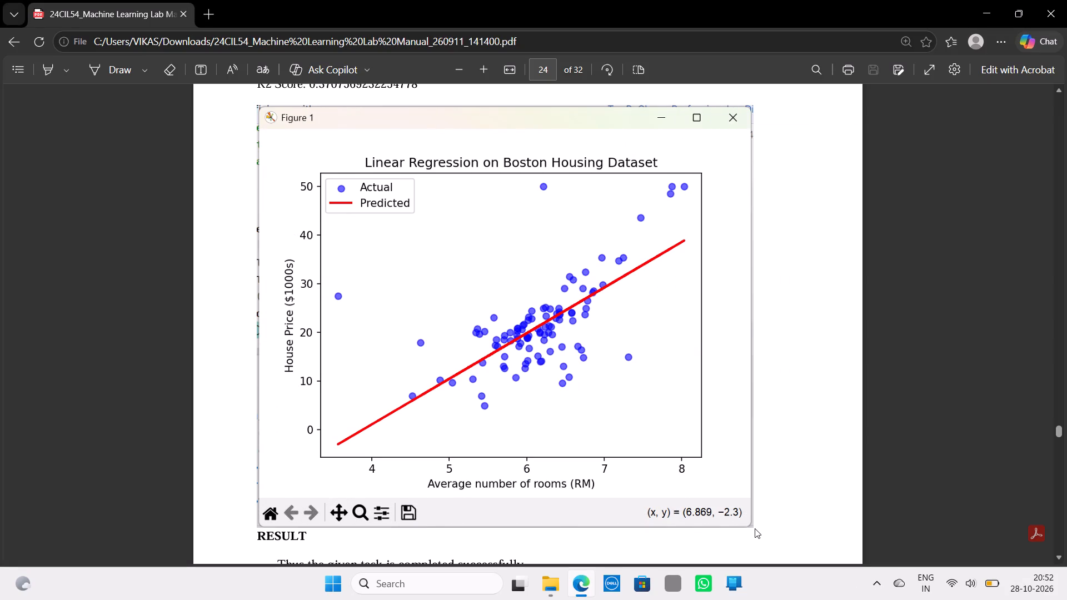
Capture a screenshot of the "Polynomial Regression on Auto MPG Dataset" figure under OUTPUT on page 26, from its top frame to the visible toolbar.
scroll(581, 488, down, 6)
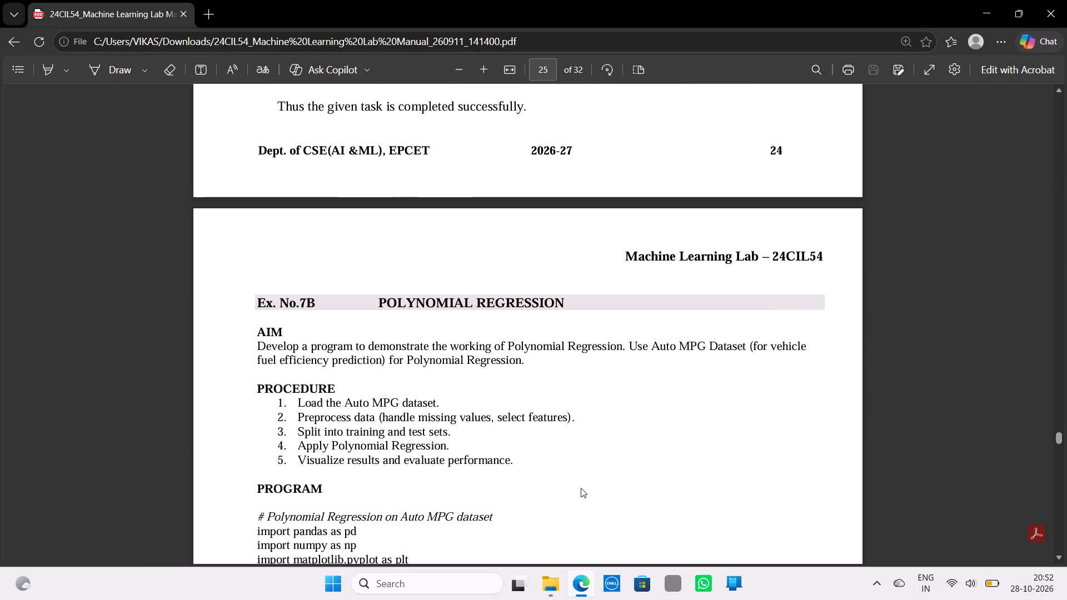
scroll(581, 488, down, 5)
scroll(581, 488, up, 3)
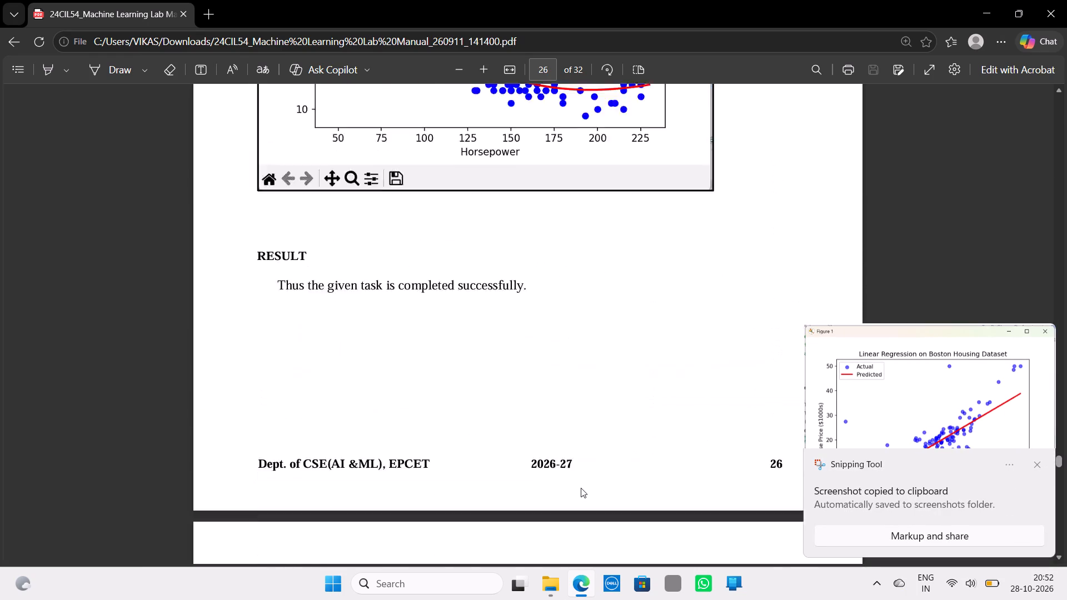
scroll(581, 488, up, 7)
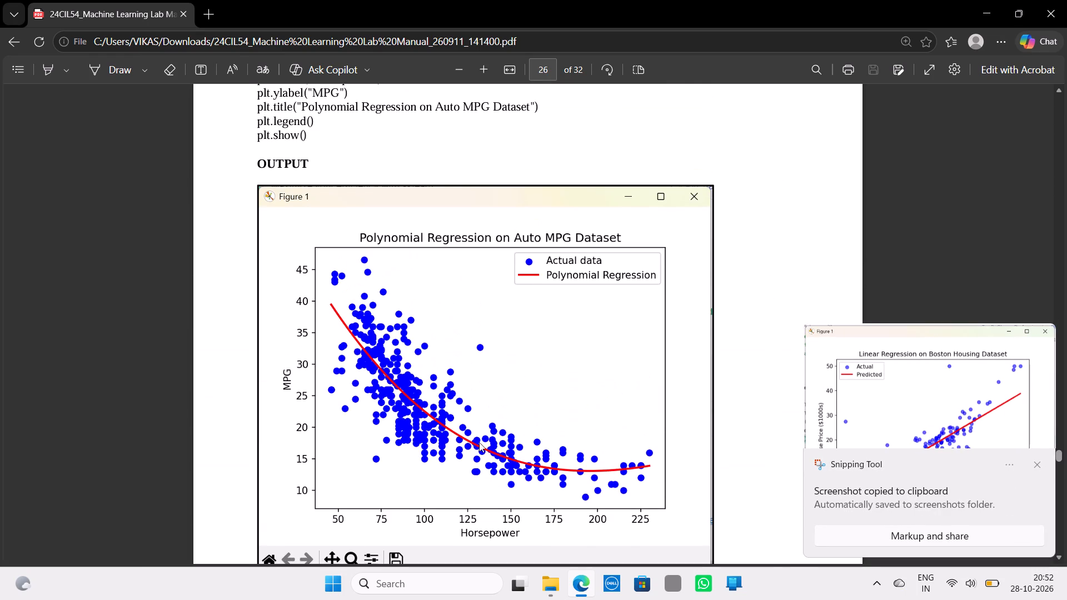
key(Print)
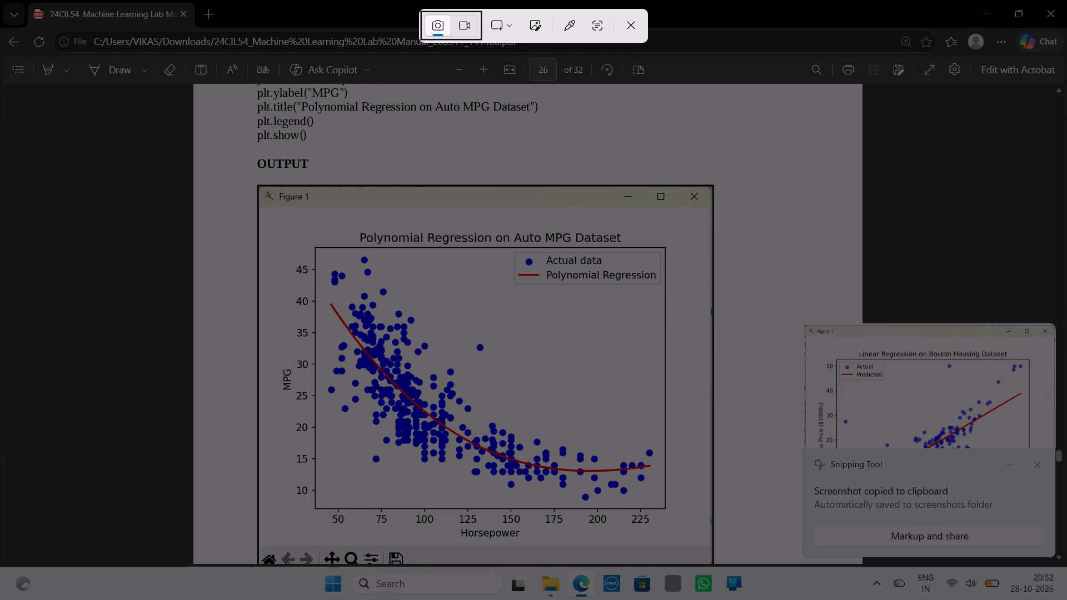
drag(256, 183, 631, 547)
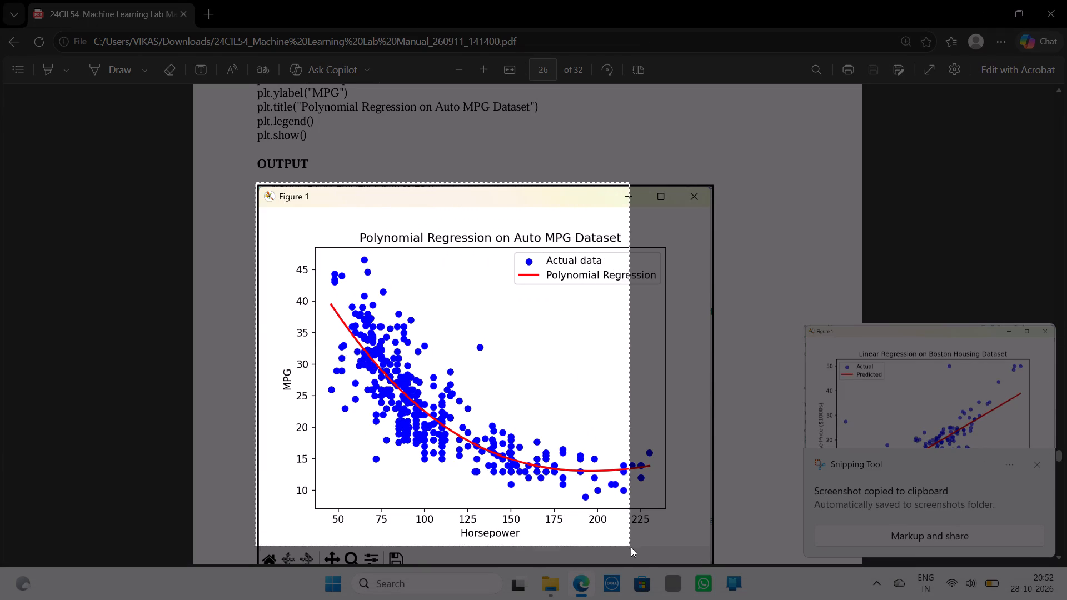
drag(631, 547, 760, 564)
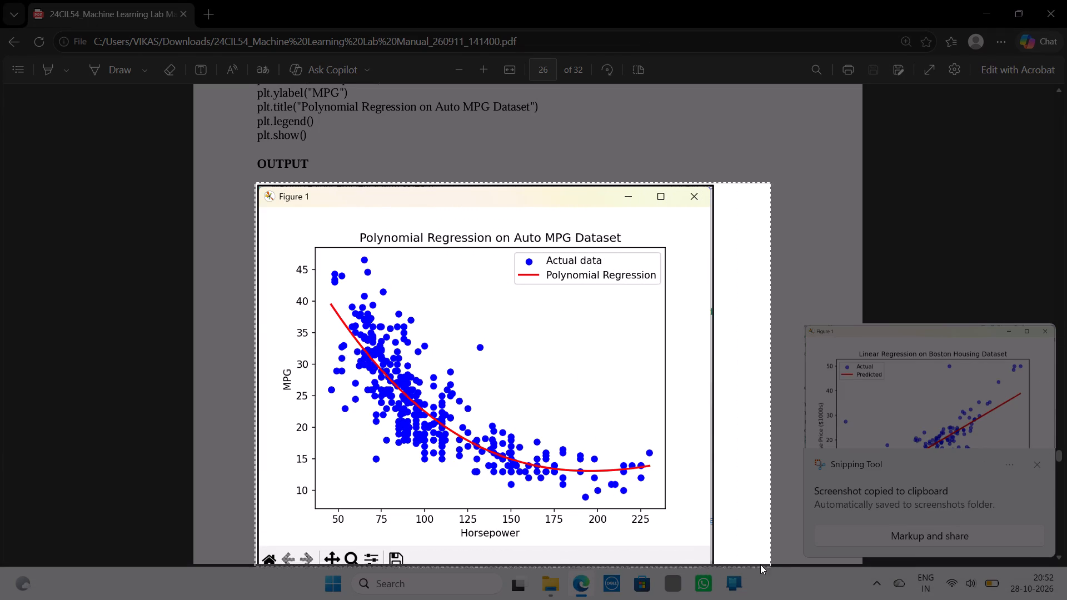
drag(760, 564, 718, 565)
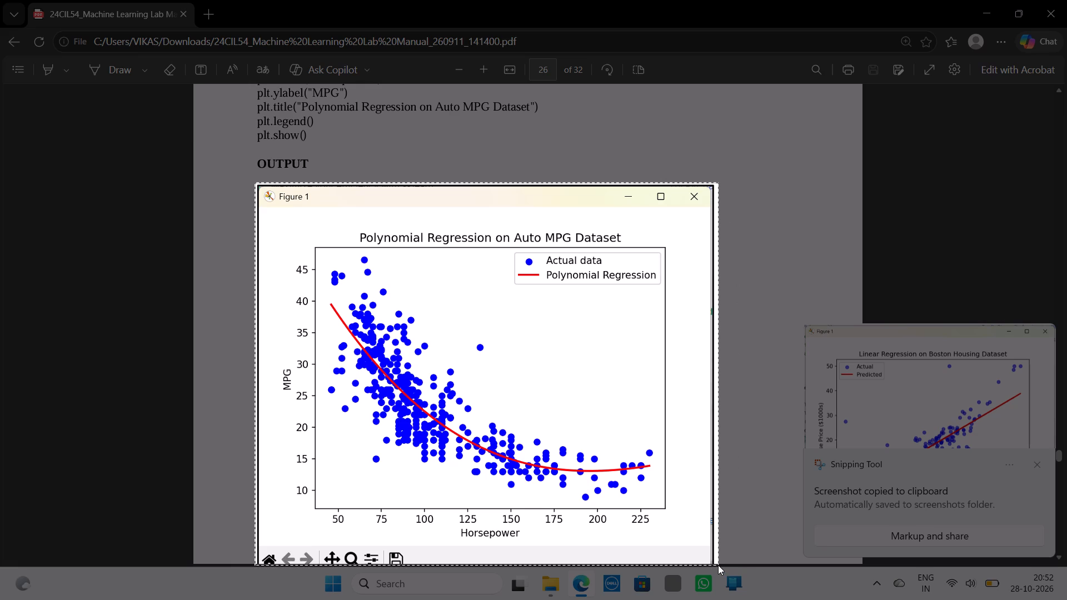
drag(718, 565, 717, 566)
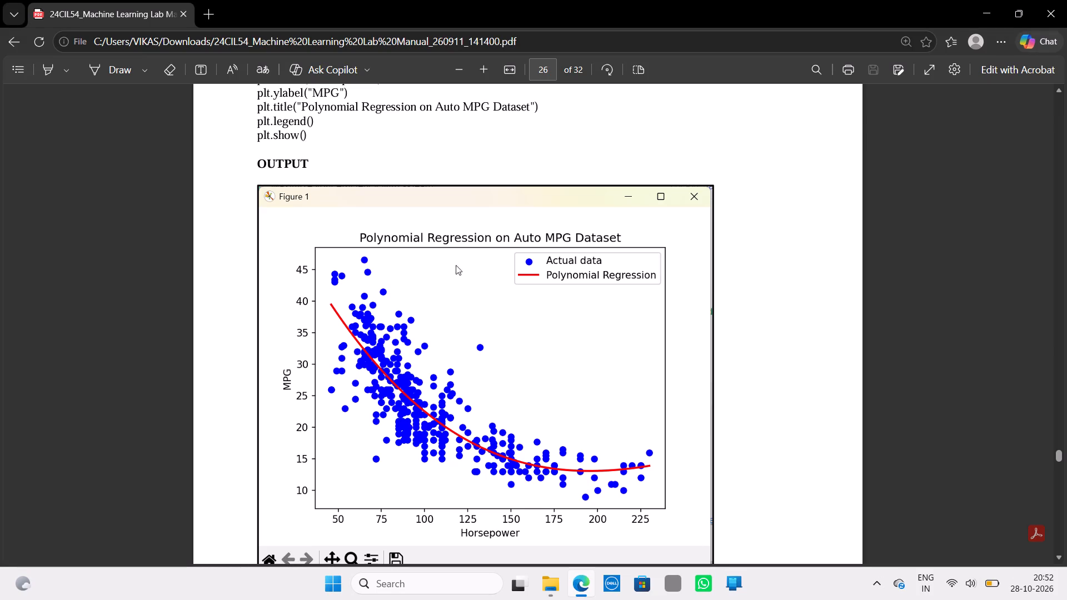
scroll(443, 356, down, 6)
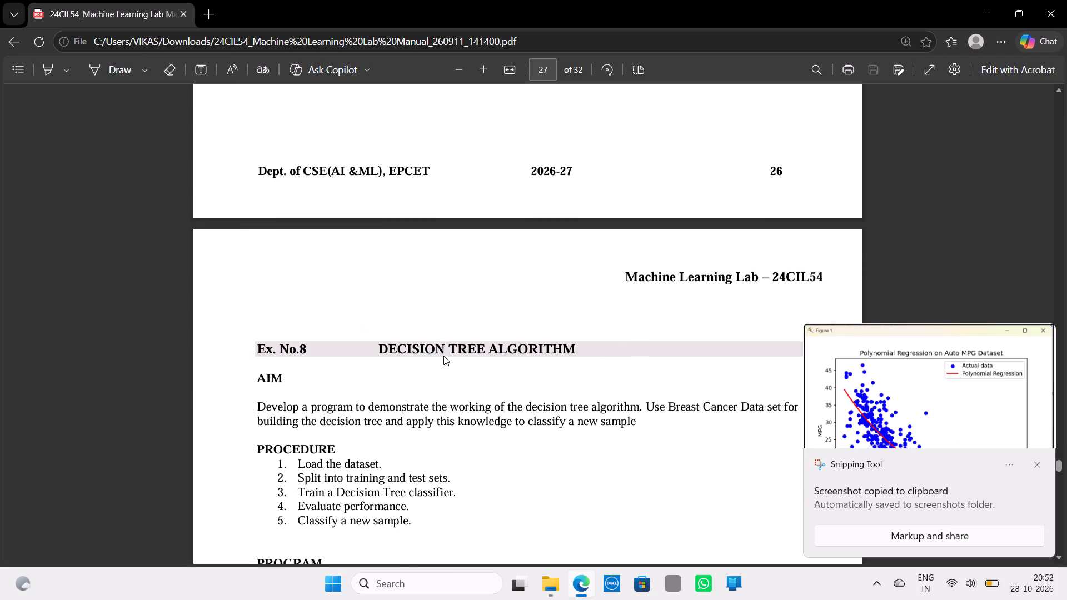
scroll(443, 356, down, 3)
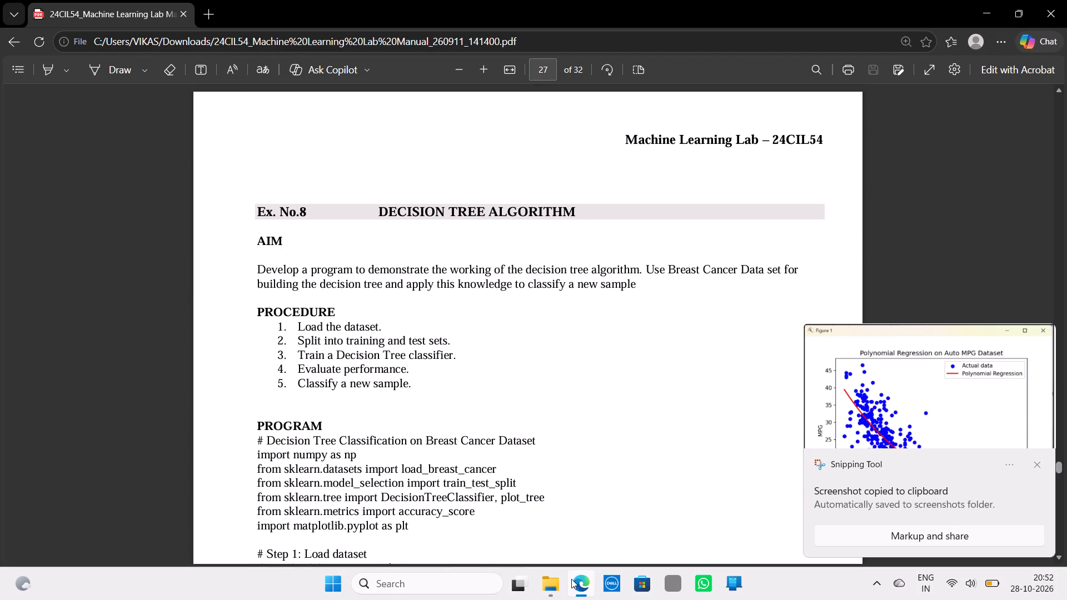
Switch to File Explorer and open the Gallery.
click(557, 582)
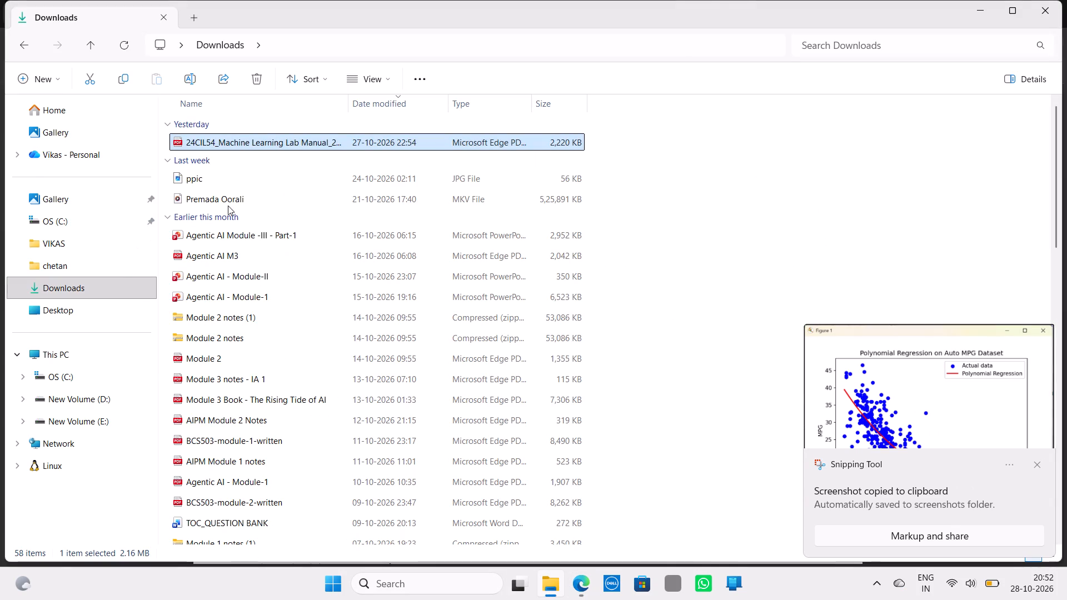
click(106, 139)
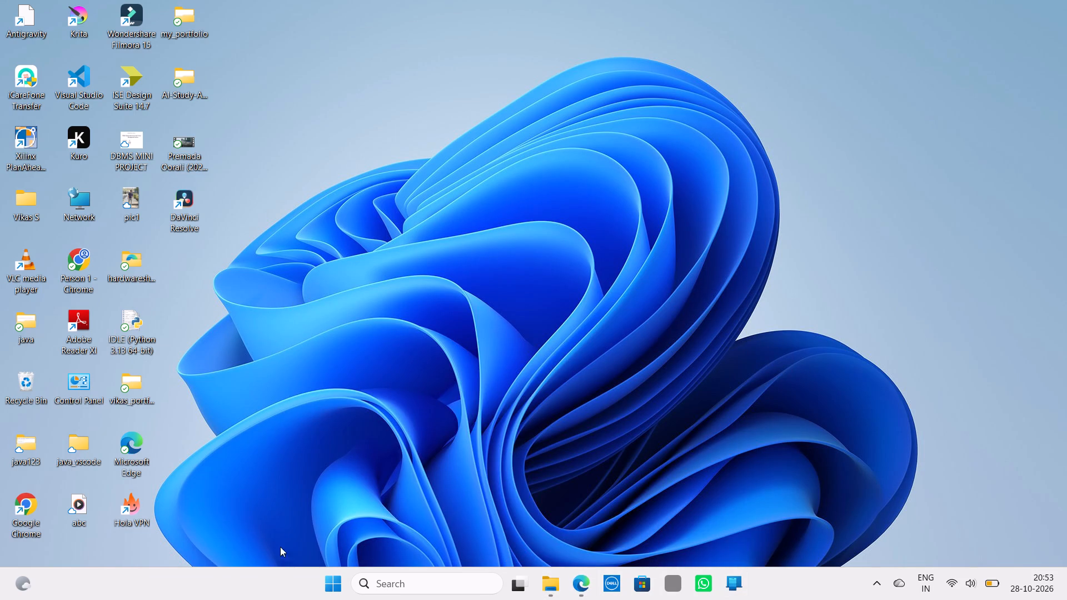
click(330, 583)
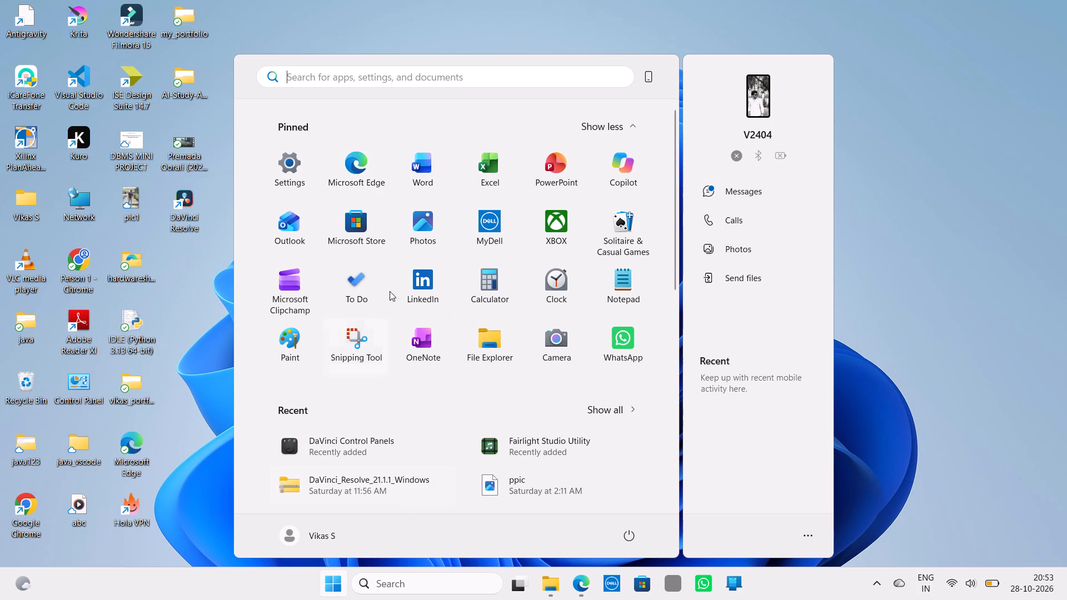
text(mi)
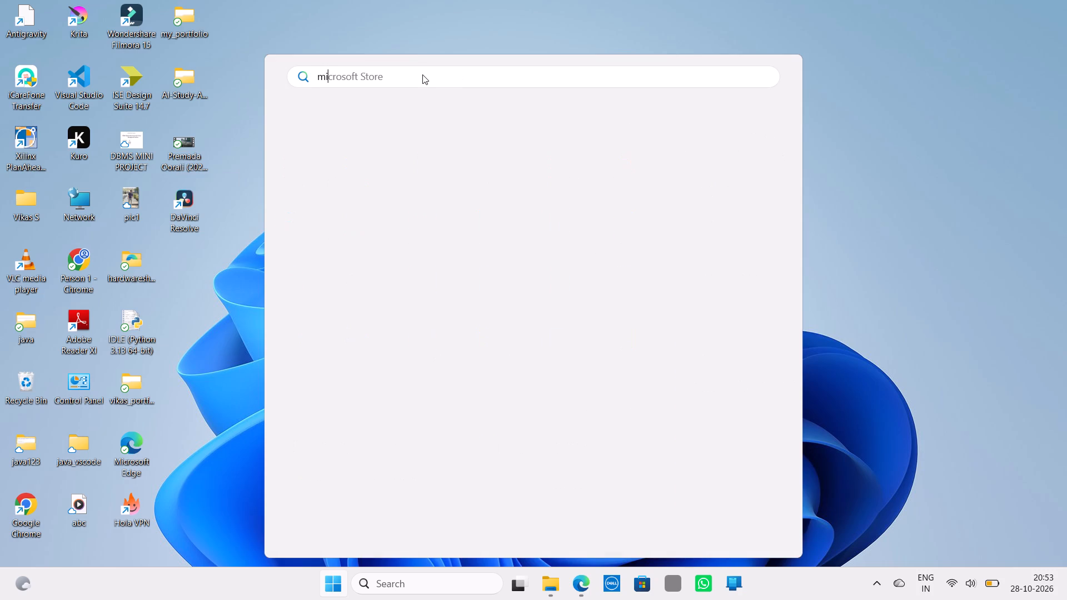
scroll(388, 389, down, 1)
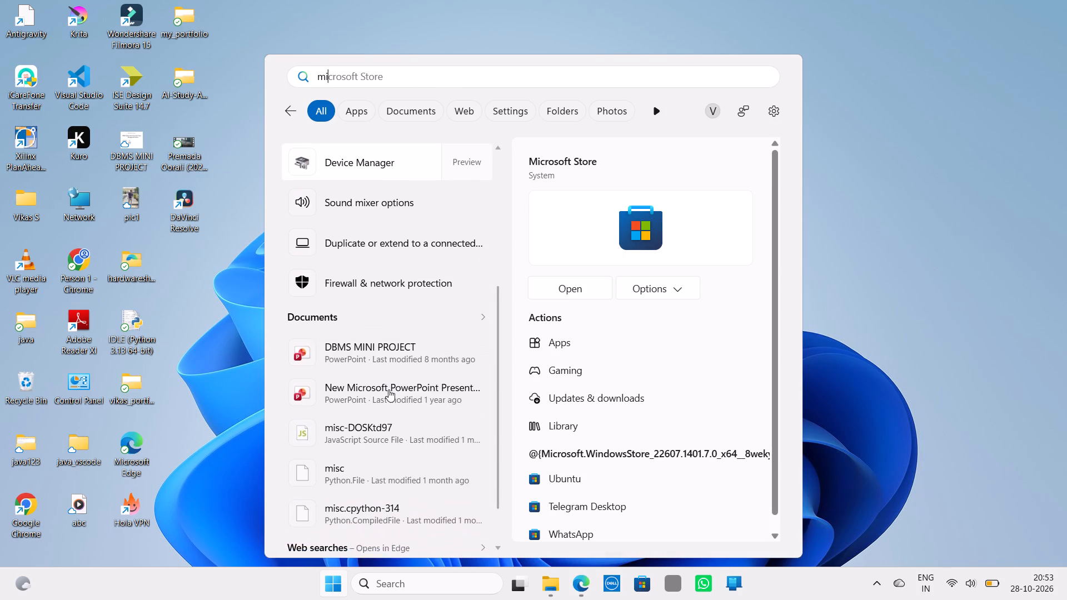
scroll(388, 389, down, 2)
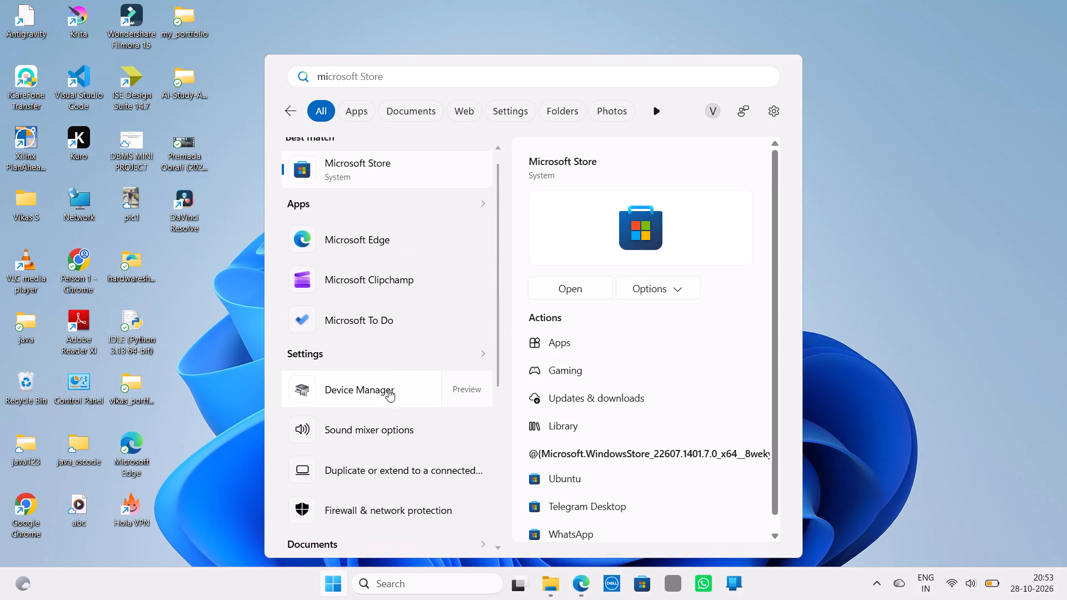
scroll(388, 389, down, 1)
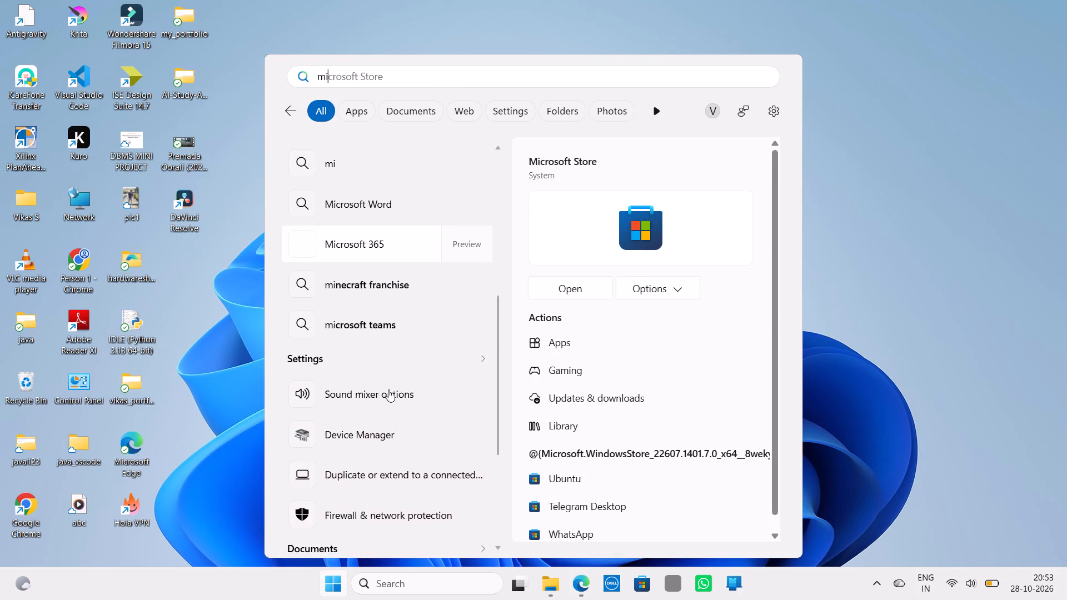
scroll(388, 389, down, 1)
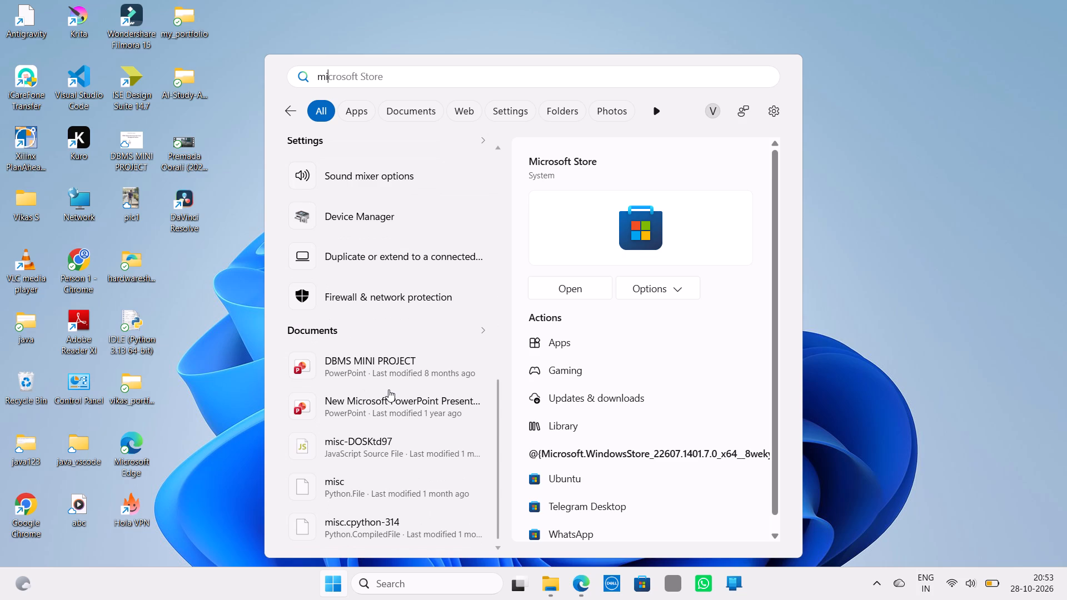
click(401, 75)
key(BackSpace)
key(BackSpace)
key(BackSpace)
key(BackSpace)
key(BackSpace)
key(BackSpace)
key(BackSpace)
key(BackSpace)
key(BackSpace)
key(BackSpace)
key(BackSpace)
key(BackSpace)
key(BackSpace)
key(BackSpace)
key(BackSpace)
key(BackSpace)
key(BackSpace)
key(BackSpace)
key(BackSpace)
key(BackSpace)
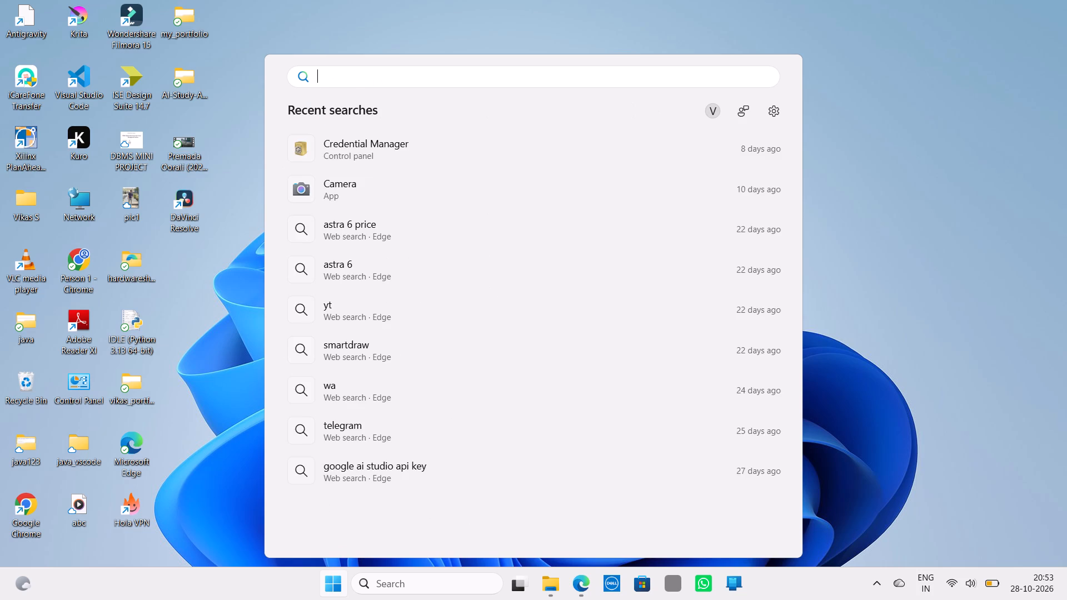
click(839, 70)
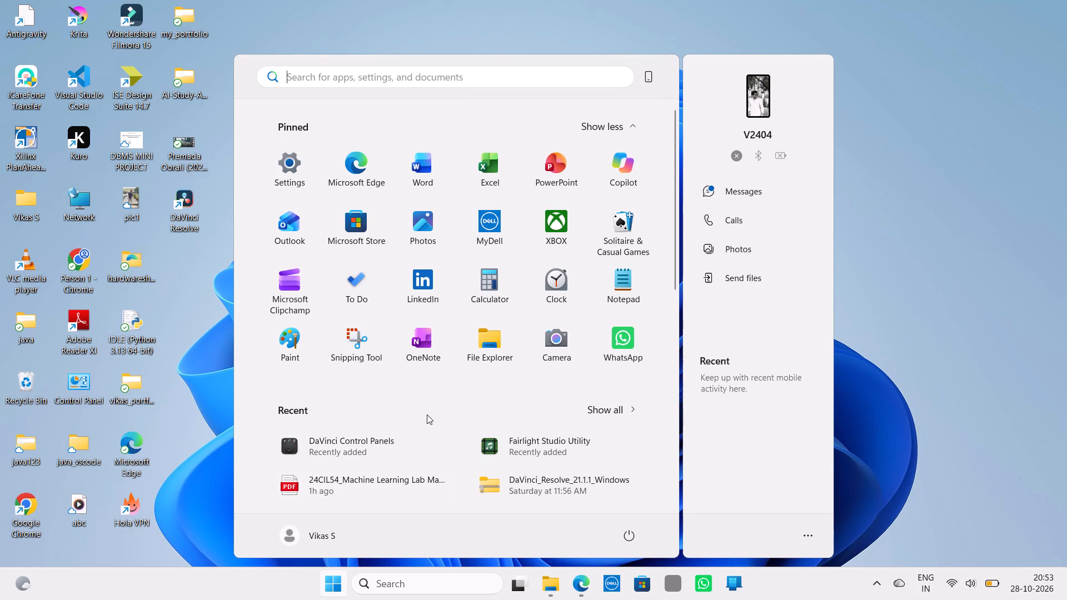
Look through the list of recent apps and files and the pinned apps for the program needed.
click(627, 404)
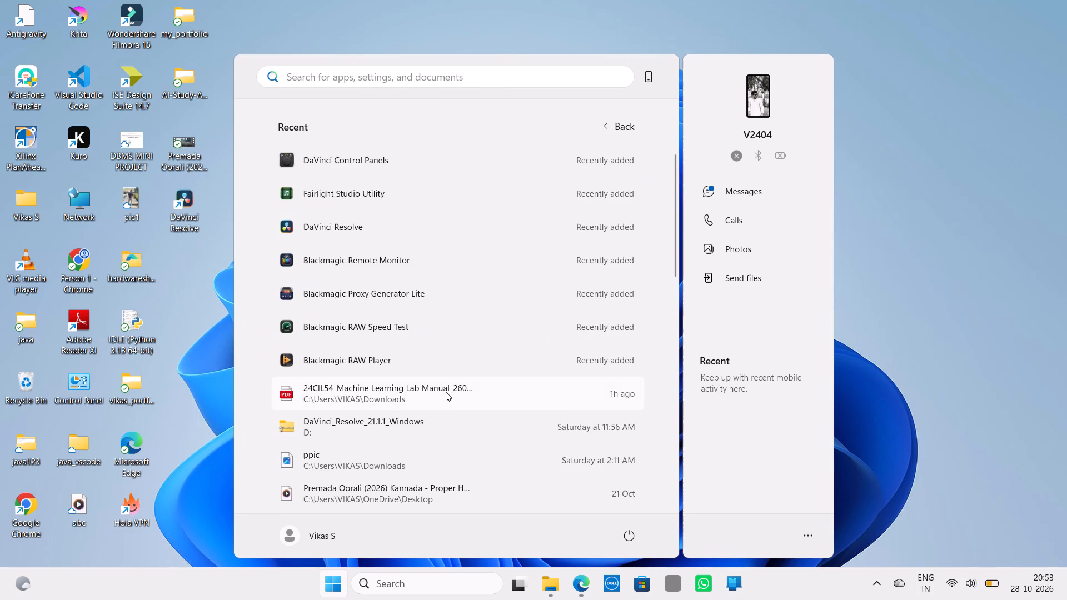
scroll(446, 392, down, 7)
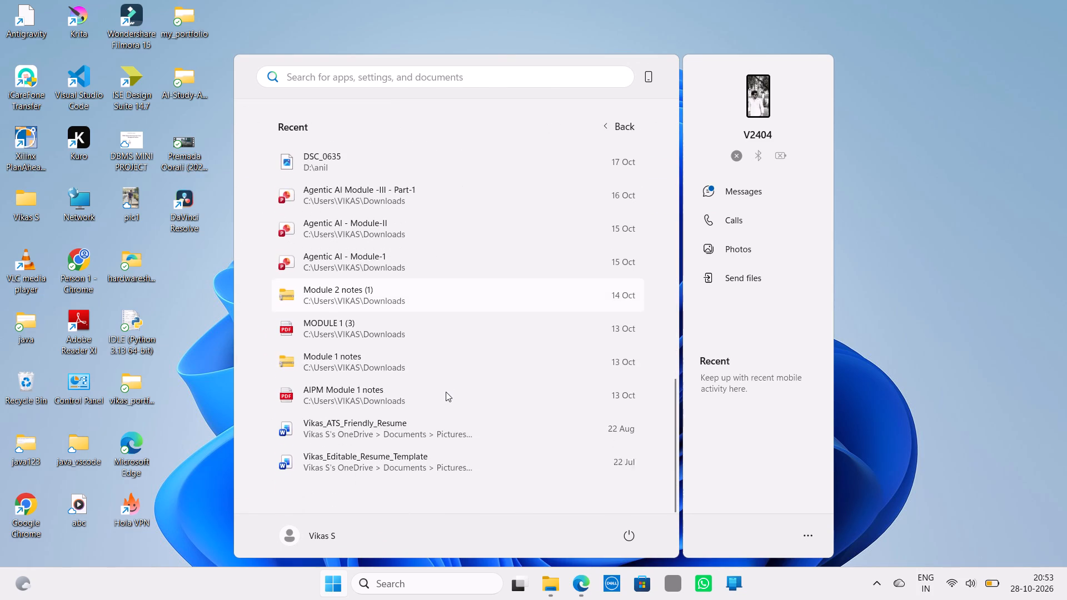
scroll(446, 392, down, 2)
scroll(446, 392, up, 9)
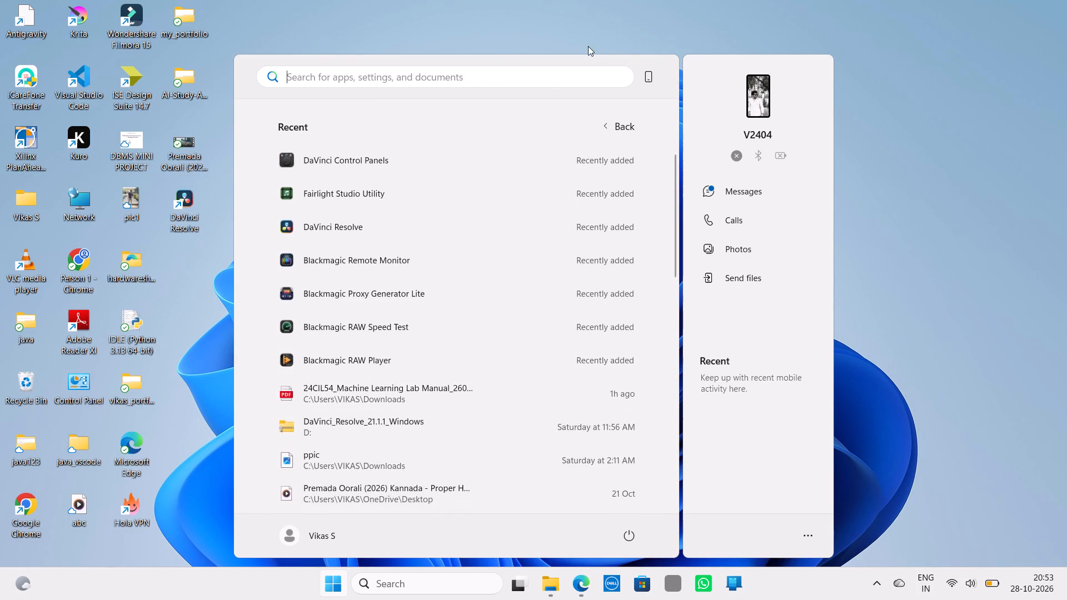
click(616, 129)
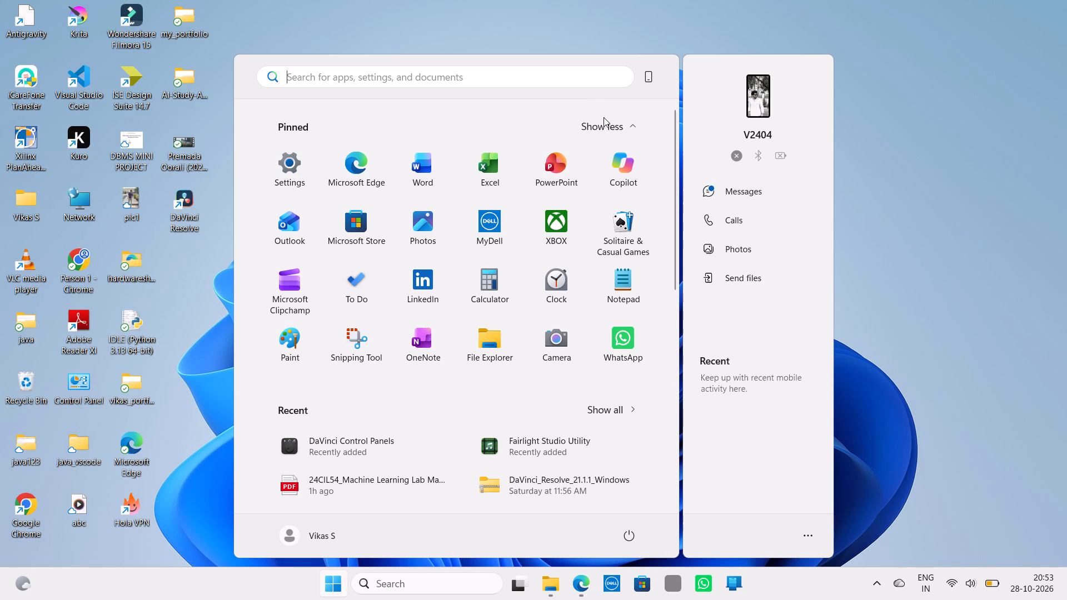
scroll(528, 329, up, 1)
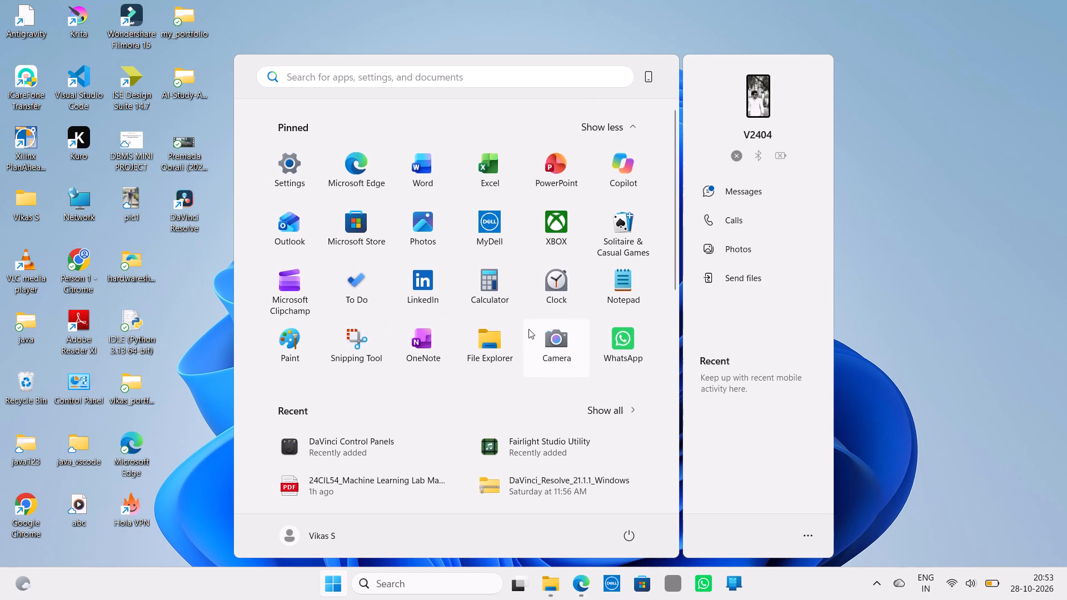
scroll(528, 329, up, 3)
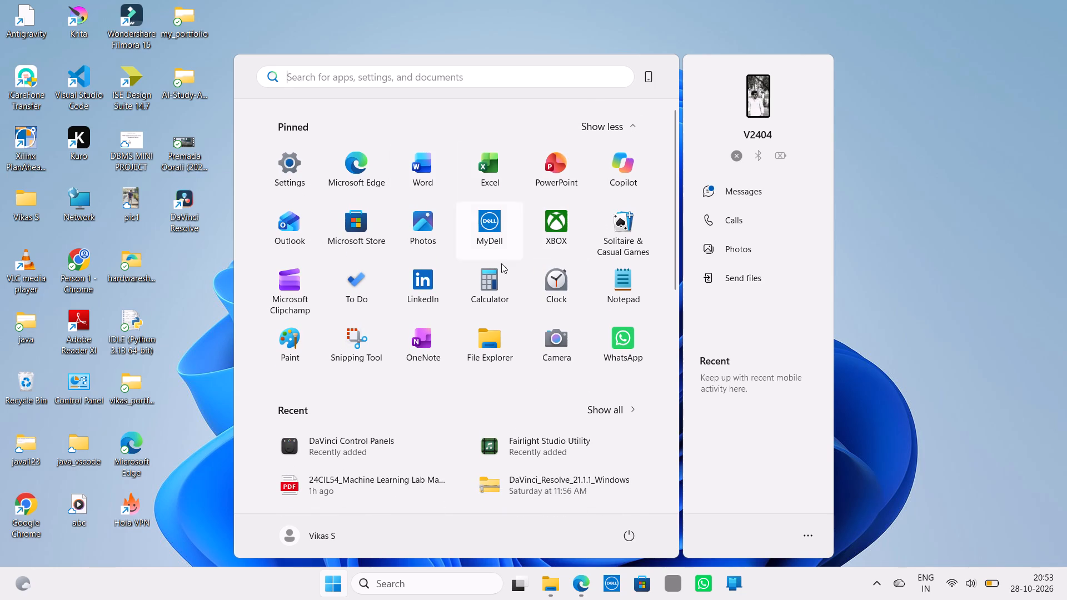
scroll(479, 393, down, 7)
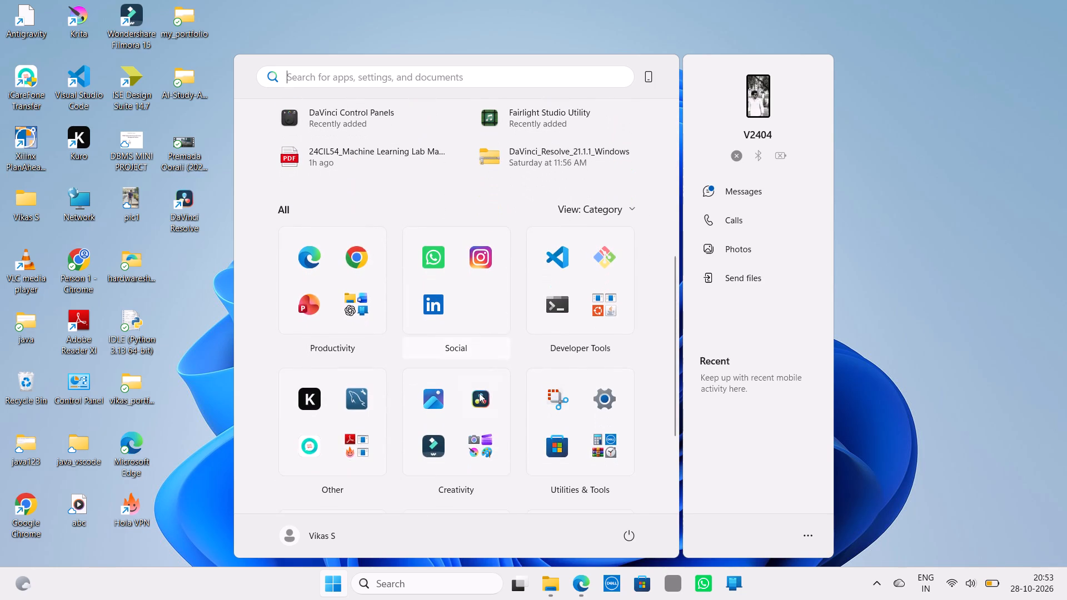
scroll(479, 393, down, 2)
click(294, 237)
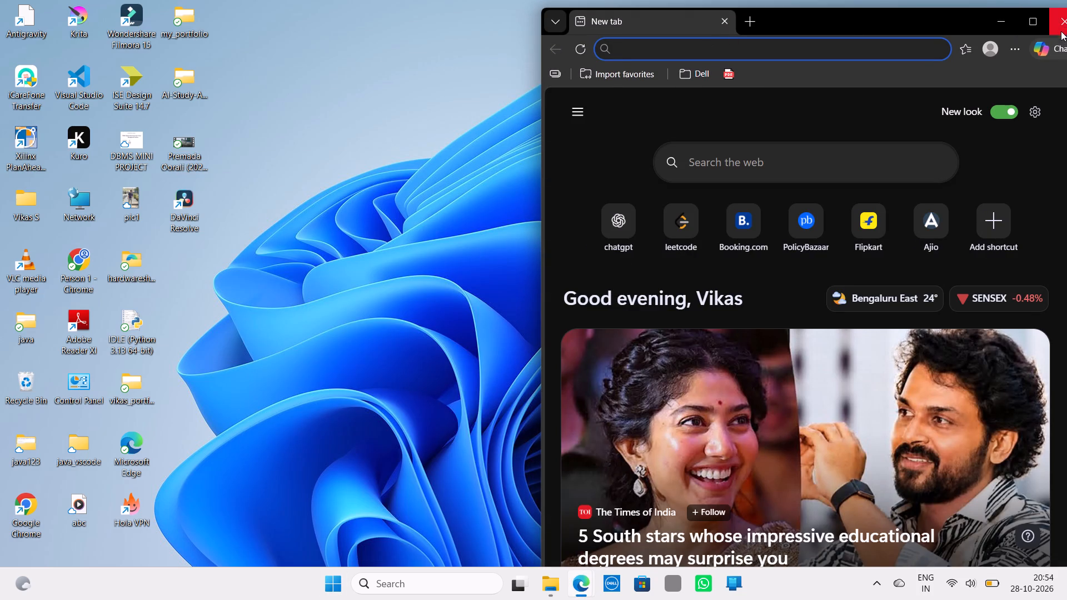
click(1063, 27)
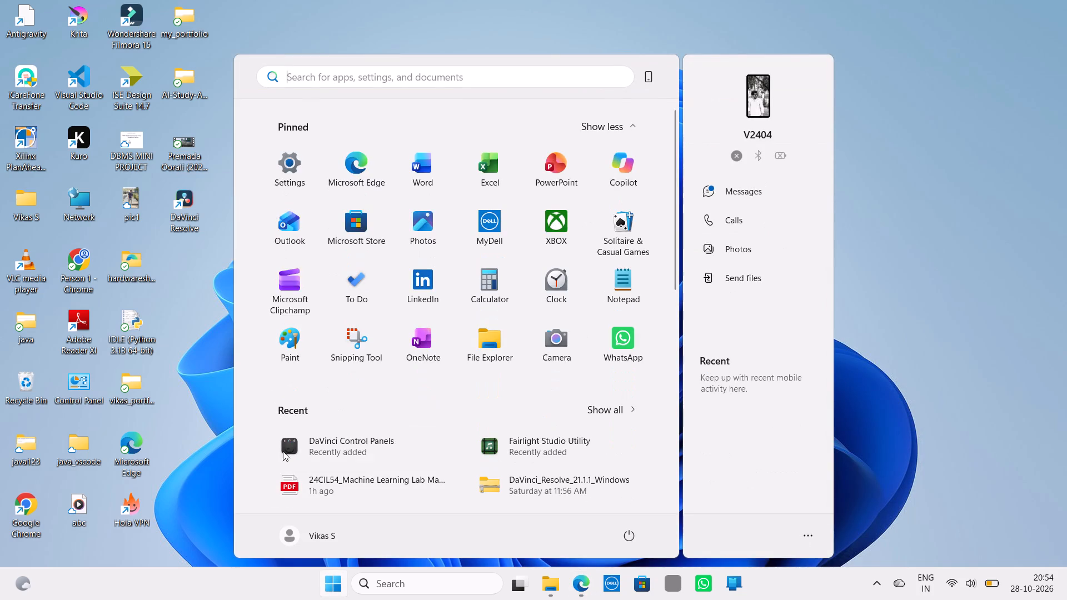
Find Word among the Productivity apps, launch it, and dismiss the extra startup splash window.
scroll(327, 435, down, 4)
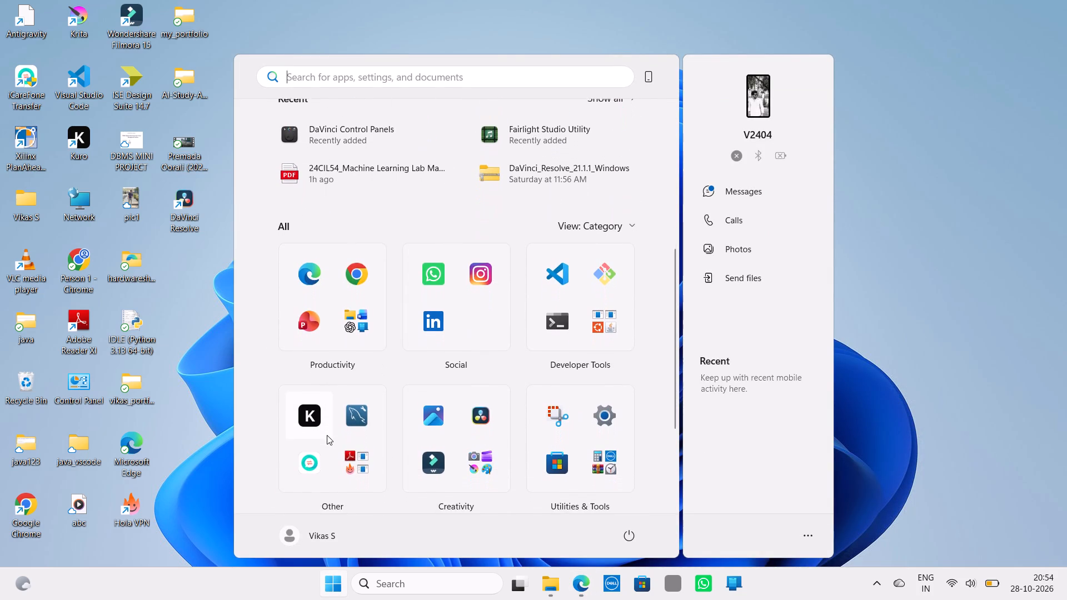
scroll(327, 435, down, 1)
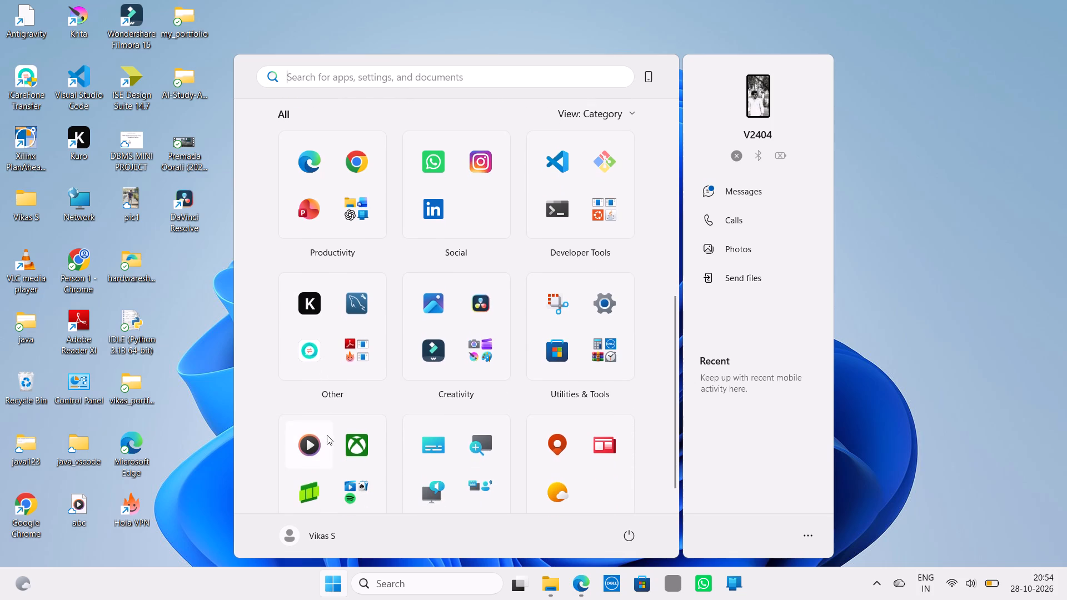
scroll(327, 435, down, 1)
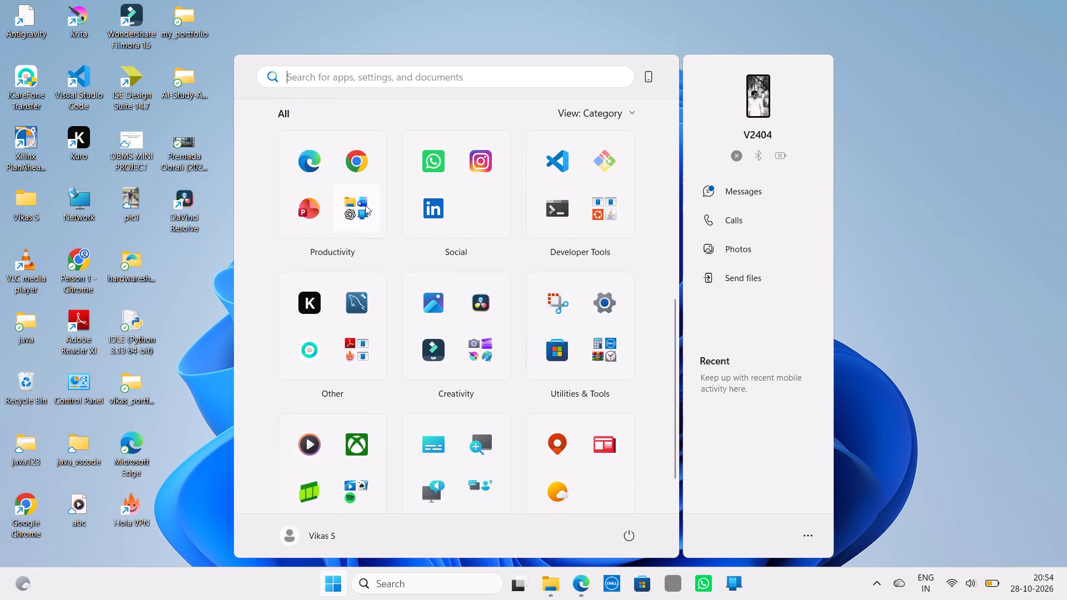
click(637, 112)
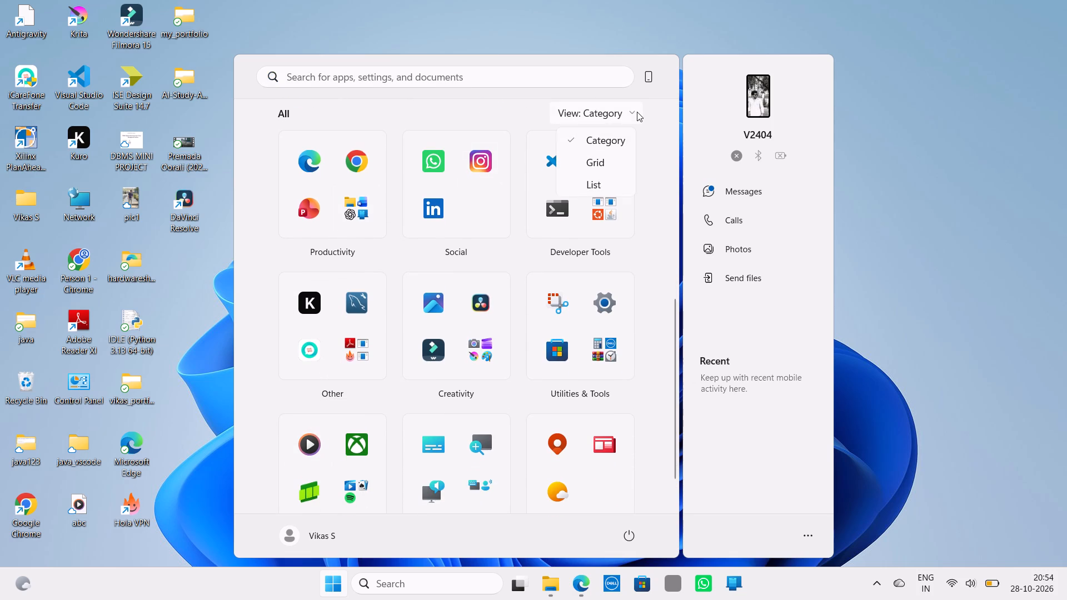
click(614, 113)
click(356, 212)
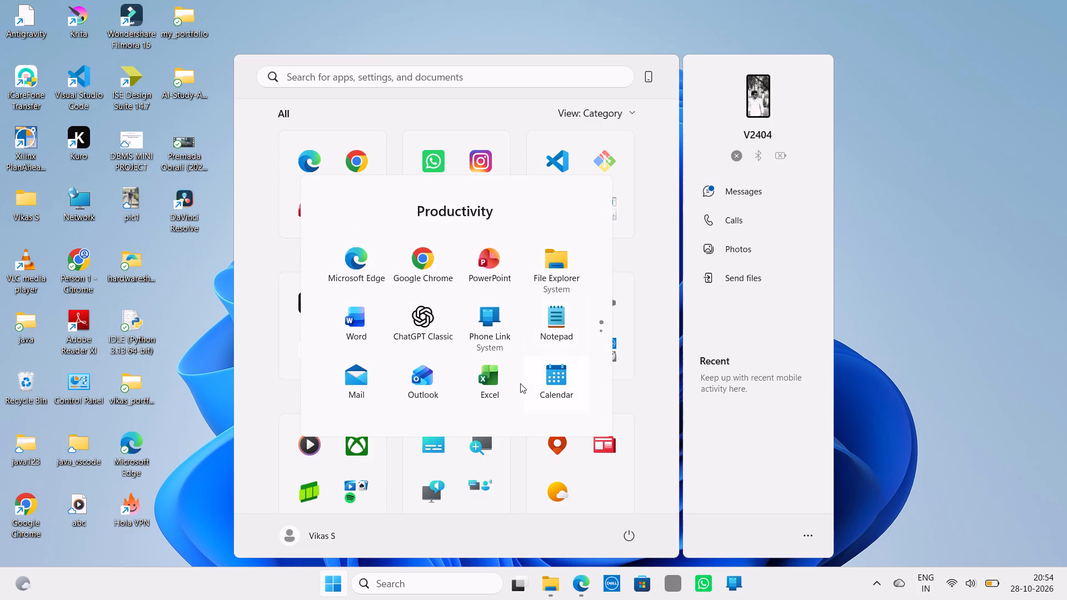
double_click(358, 333)
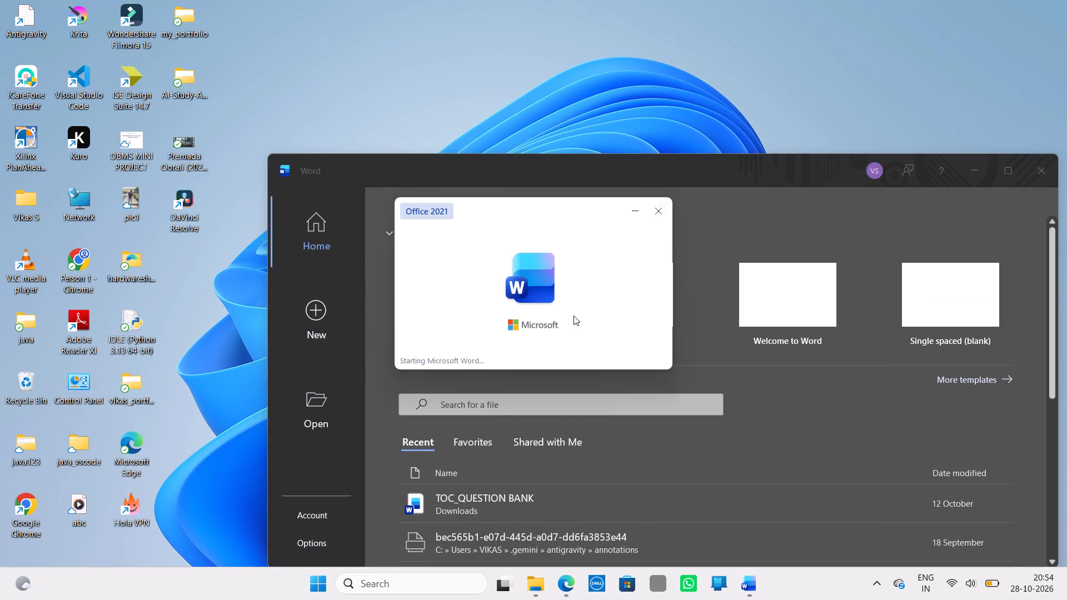
click(658, 217)
Maximize the Word window and create a new blank document.
scroll(438, 404, down, 1)
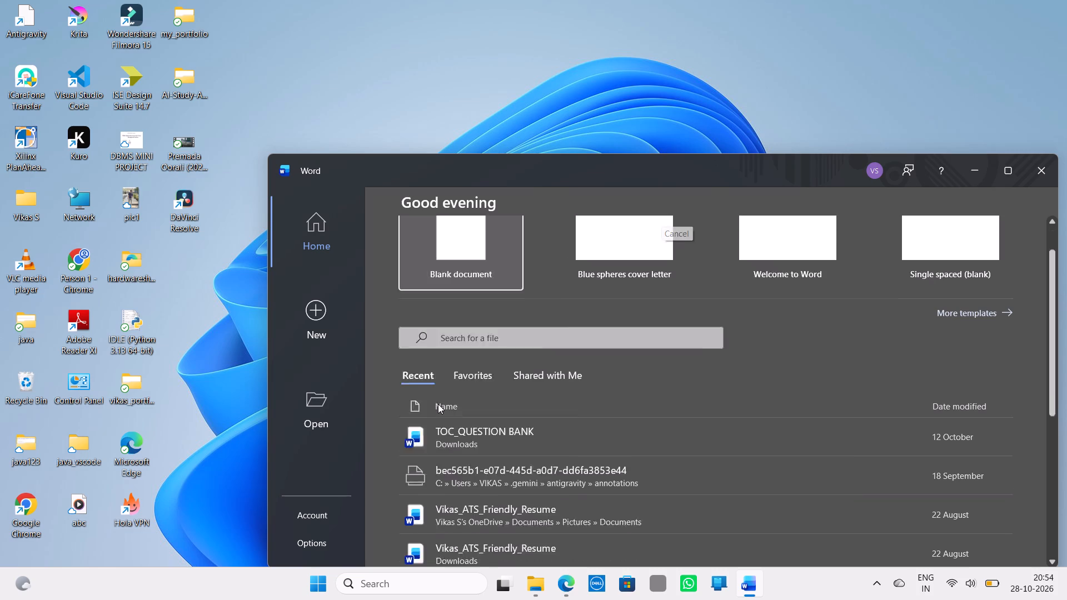
scroll(438, 404, down, 1)
scroll(438, 404, up, 1)
click(316, 331)
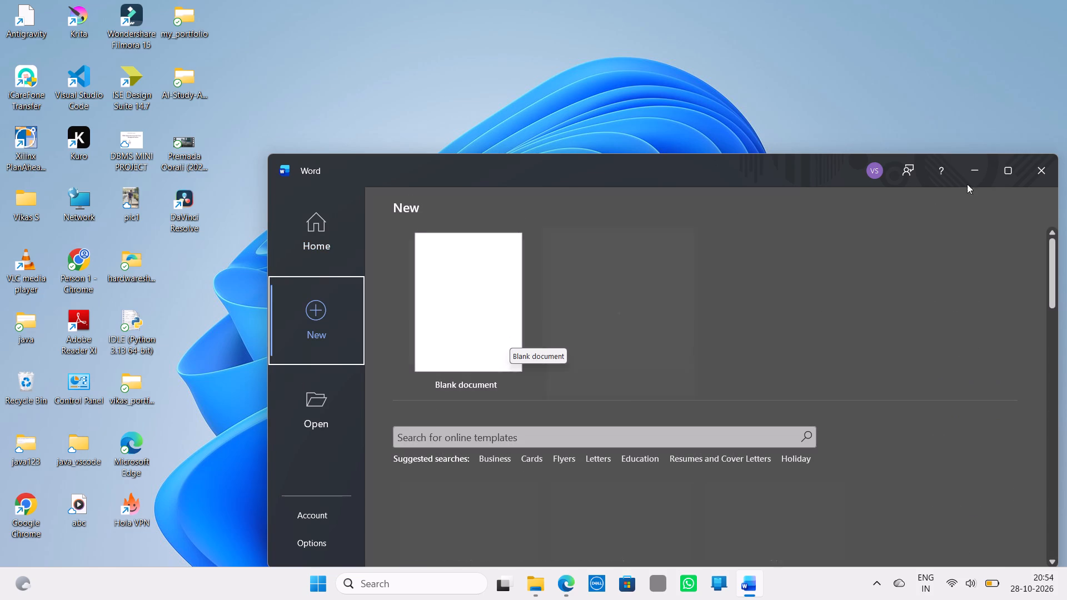
click(998, 180)
click(212, 182)
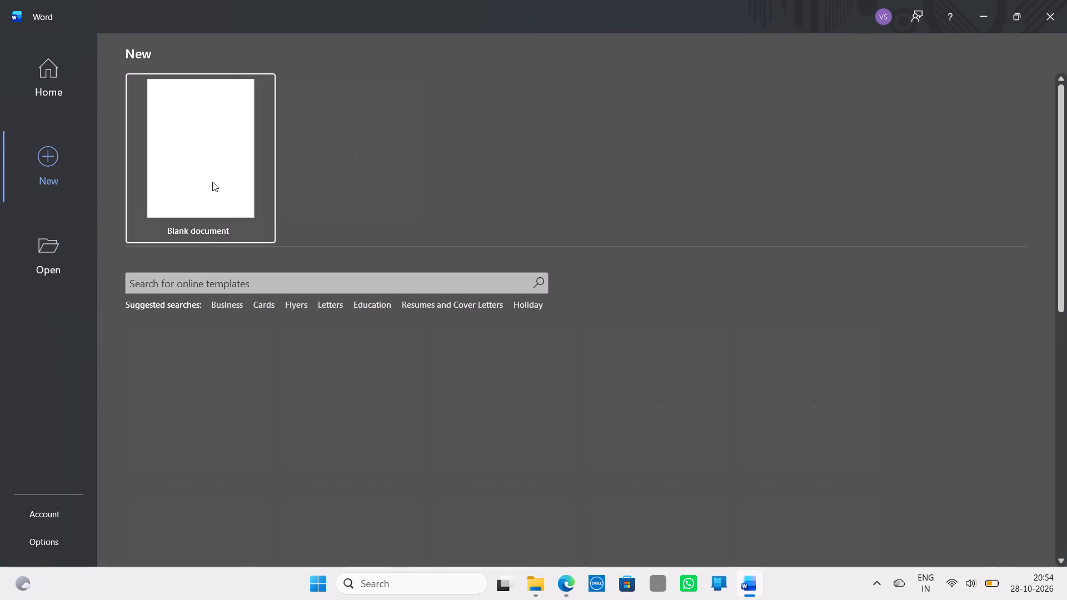
scroll(415, 337, up, 1)
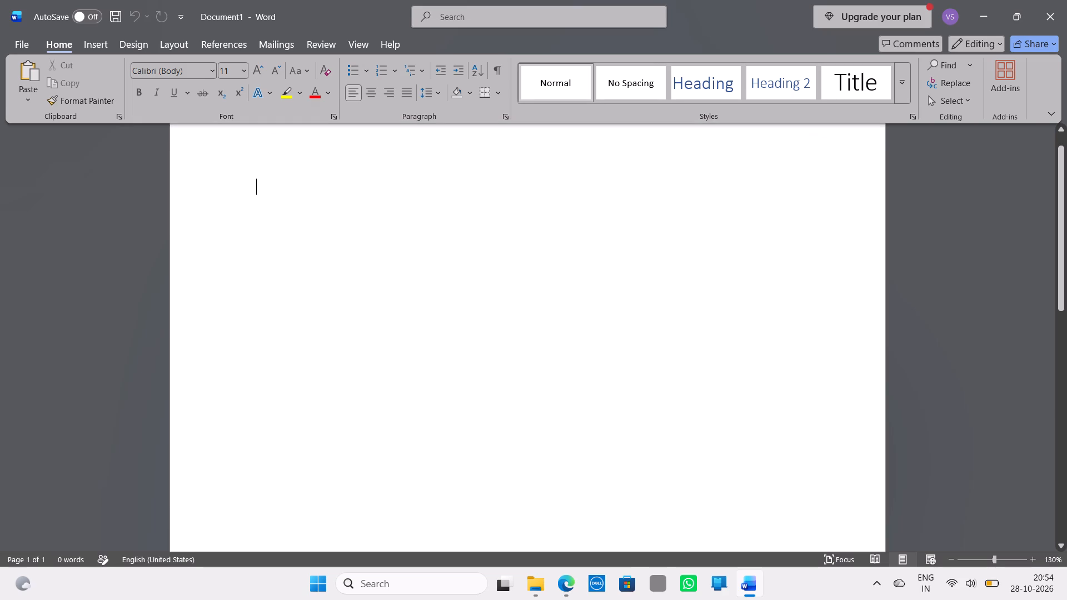
scroll(415, 337, up, 1)
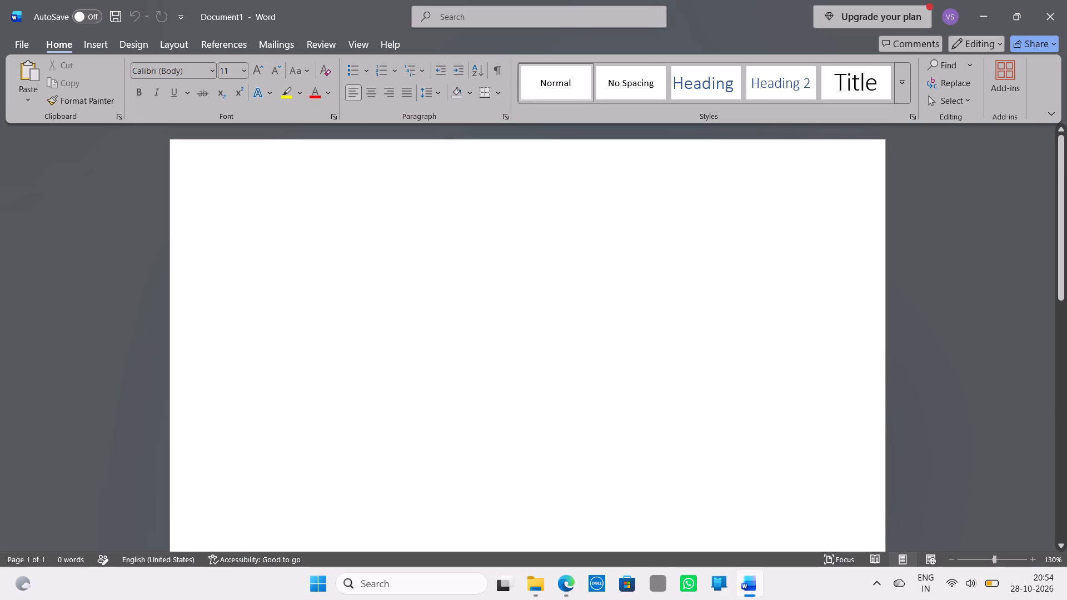
Switch to the File Explorer Gallery holding the captured figure screenshots.
click(545, 587)
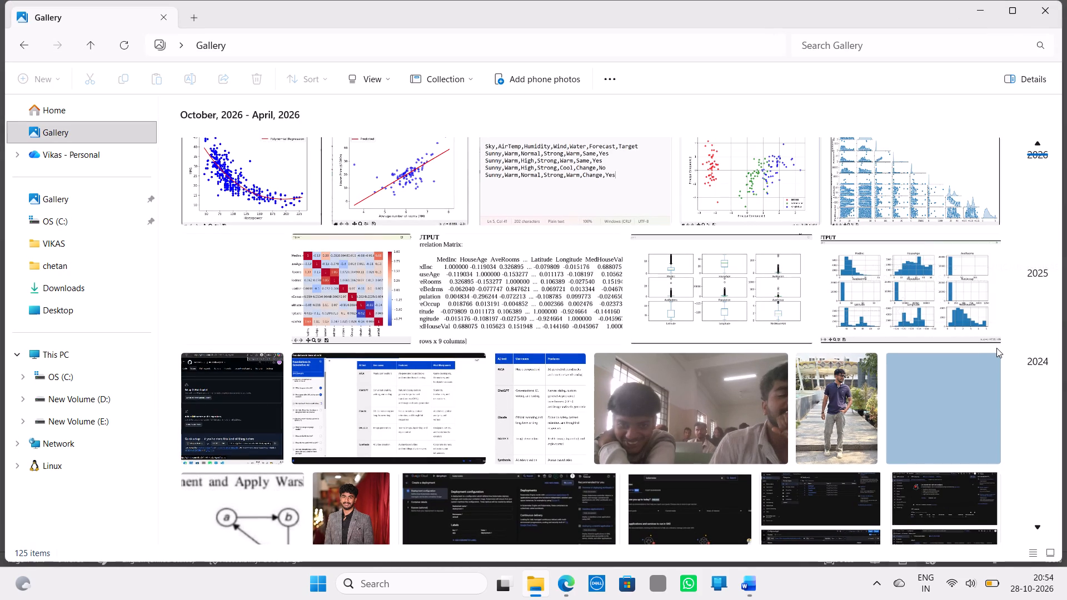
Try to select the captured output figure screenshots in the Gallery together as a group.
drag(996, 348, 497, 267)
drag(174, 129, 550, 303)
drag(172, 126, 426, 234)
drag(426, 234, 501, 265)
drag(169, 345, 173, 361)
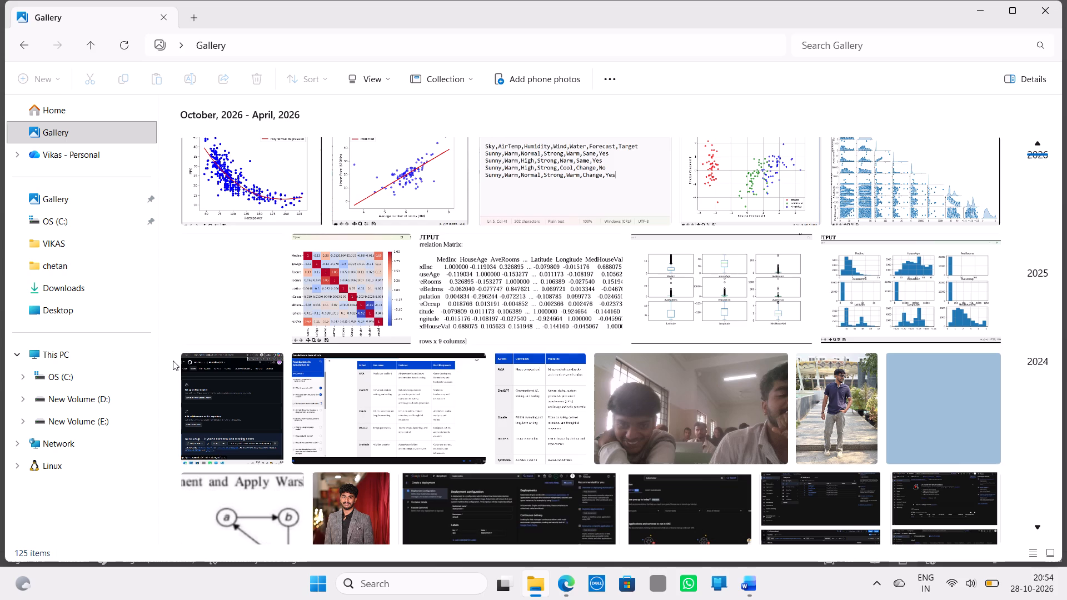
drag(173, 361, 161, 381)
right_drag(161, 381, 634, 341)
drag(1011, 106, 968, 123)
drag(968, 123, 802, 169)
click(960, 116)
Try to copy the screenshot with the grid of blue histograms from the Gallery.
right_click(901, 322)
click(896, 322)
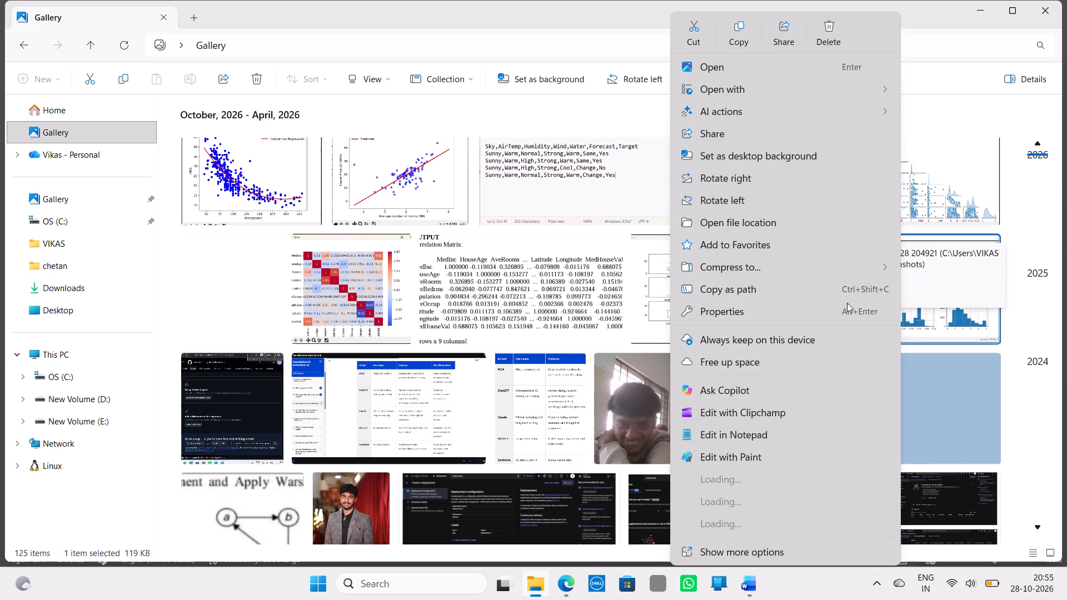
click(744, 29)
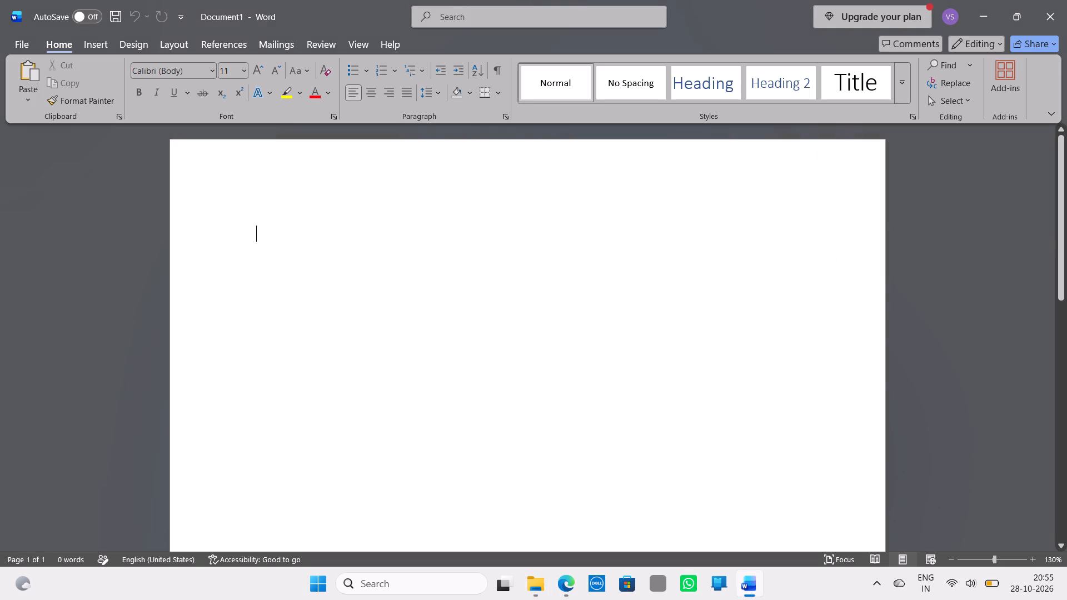
Paste the "Polynomial Regression on Auto MPG Dataset" figure from the clipboard into the blank Word document.
click(414, 290)
key(ctrl+v)
scroll(431, 336, up, 1)
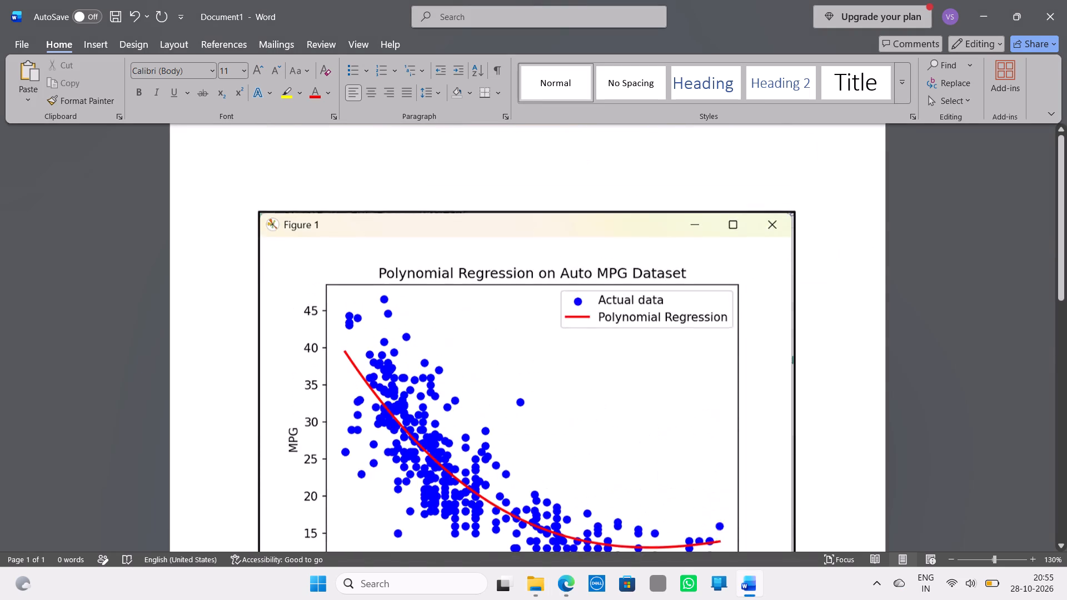
scroll(431, 336, up, 1)
scroll(431, 336, down, 1)
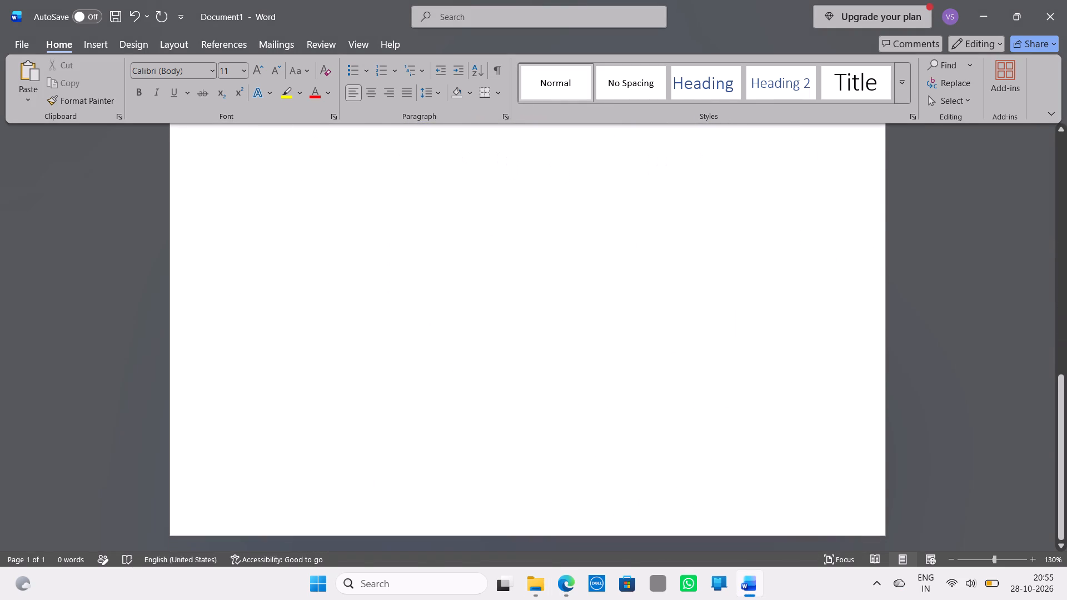
click(431, 336)
scroll(431, 336, right, 1)
scroll(431, 336, down, 1)
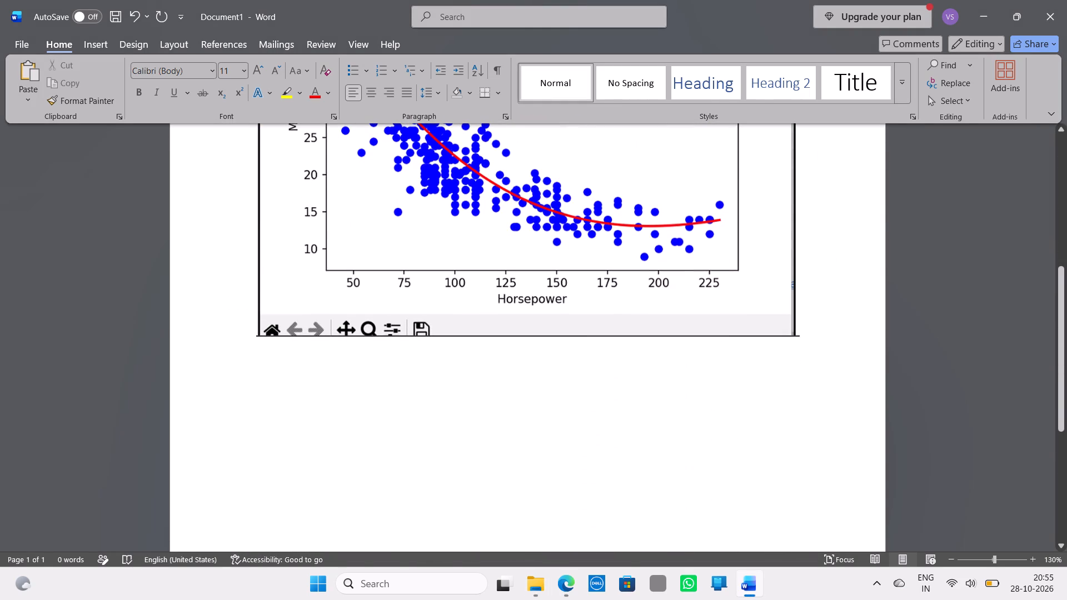
scroll(431, 336, down, 1)
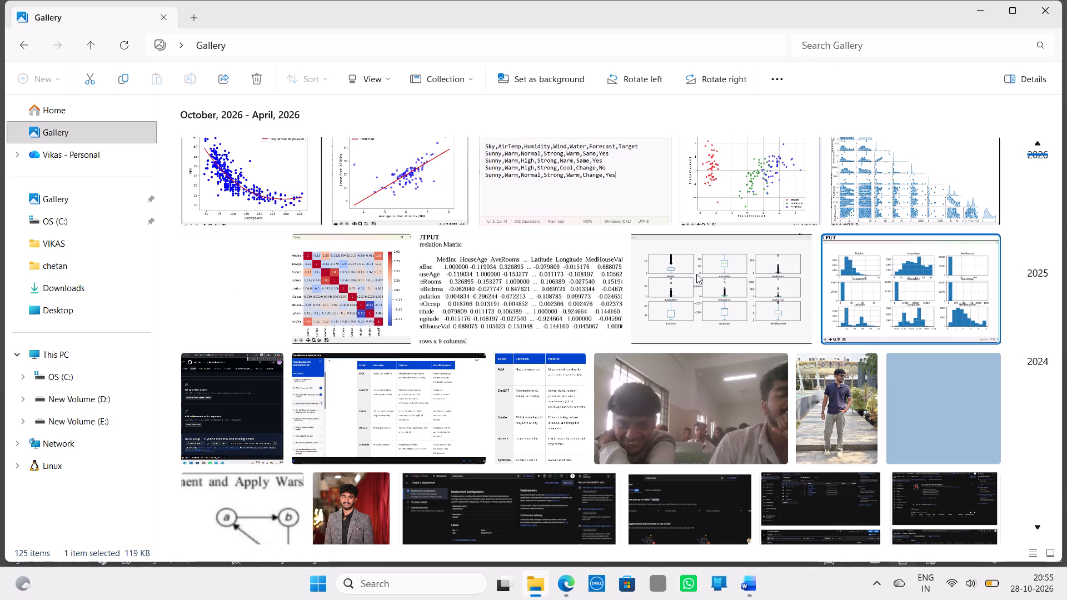
Copy the box plot grid screenshot from the File Explorer Gallery and paste it below the polynomial regression figure in Word.
click(696, 274)
right_click(696, 274)
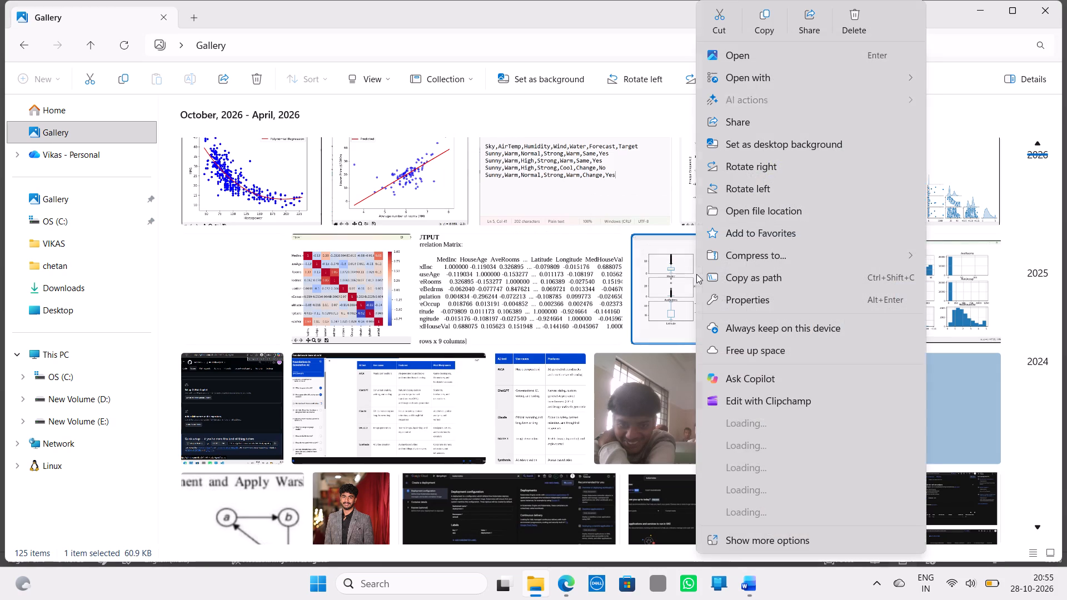
click(762, 25)
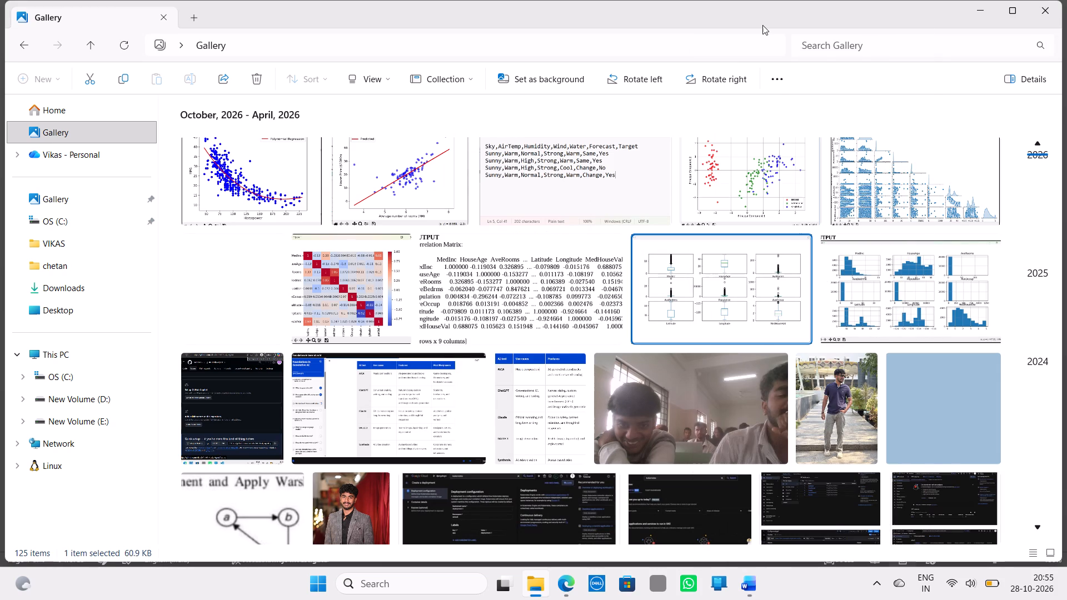
click(531, 437)
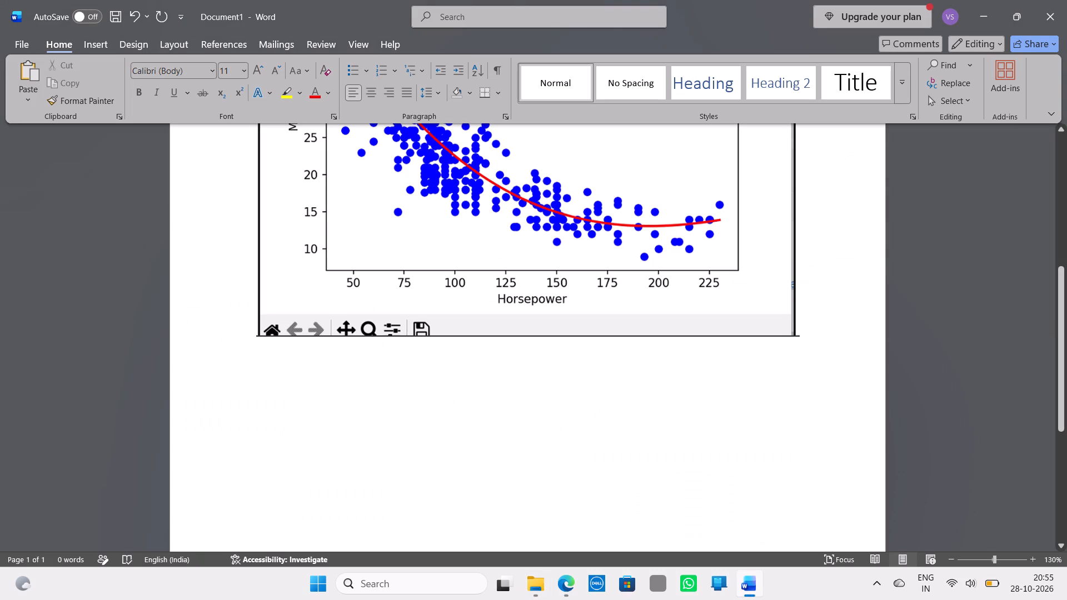
key(ctrl+v)
scroll(531, 437, up, 1)
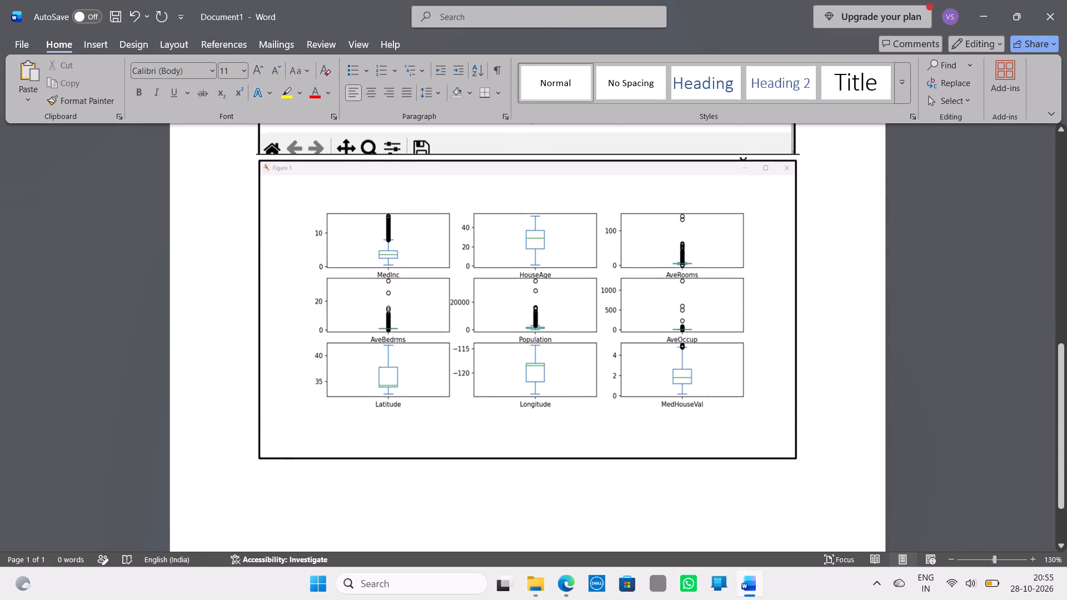
scroll(531, 437, up, 1)
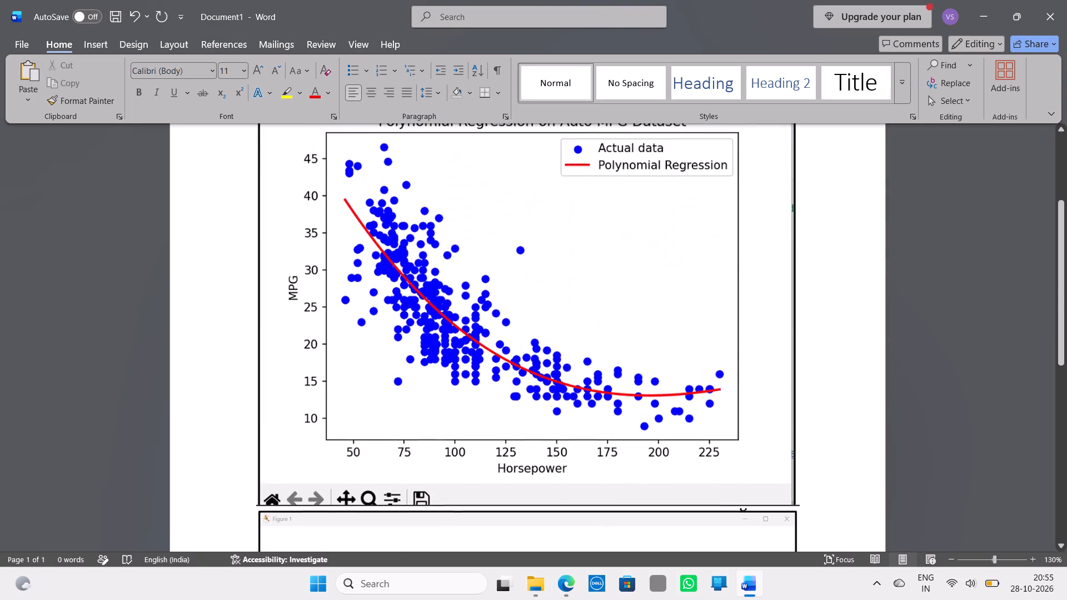
Shrink the polynomial regression figure proportionally to about three quarters of its width.
click(542, 426)
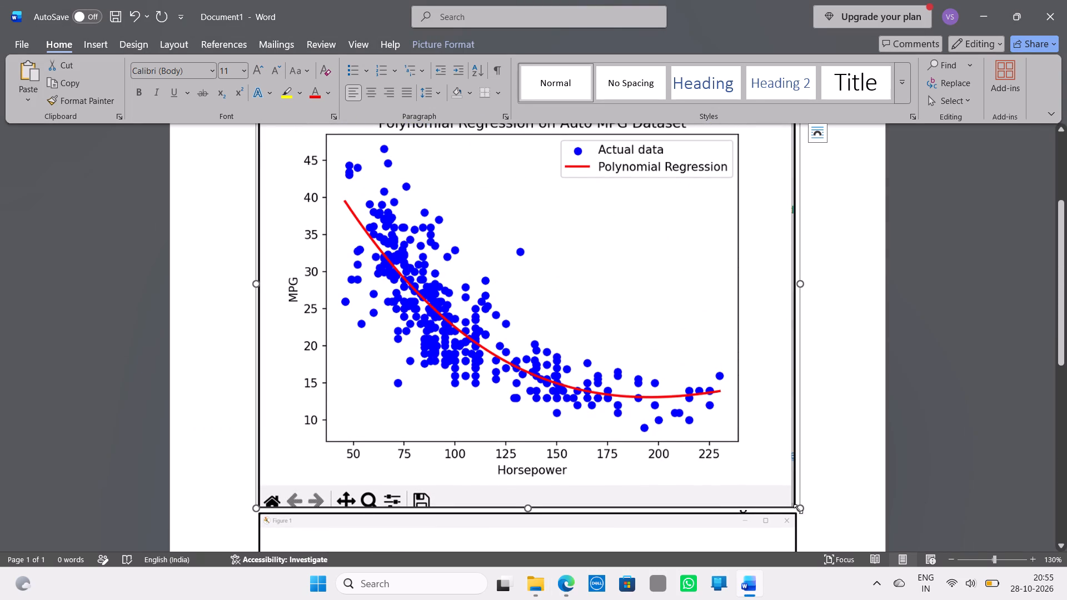
drag(798, 509, 670, 335)
scroll(670, 335, up, 1)
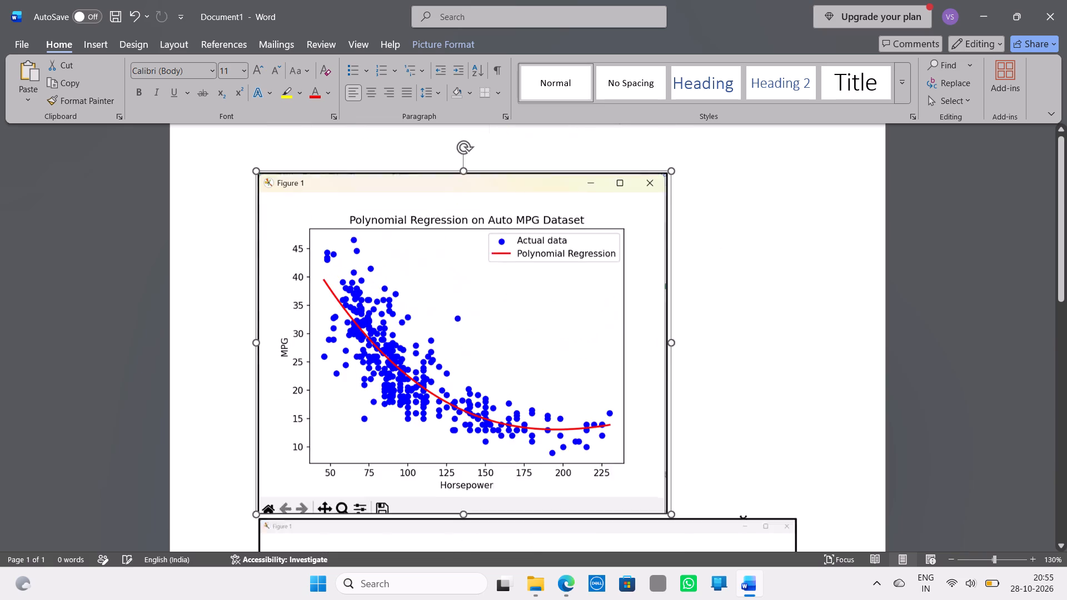
scroll(670, 335, up, 1)
scroll(617, 348, down, 1)
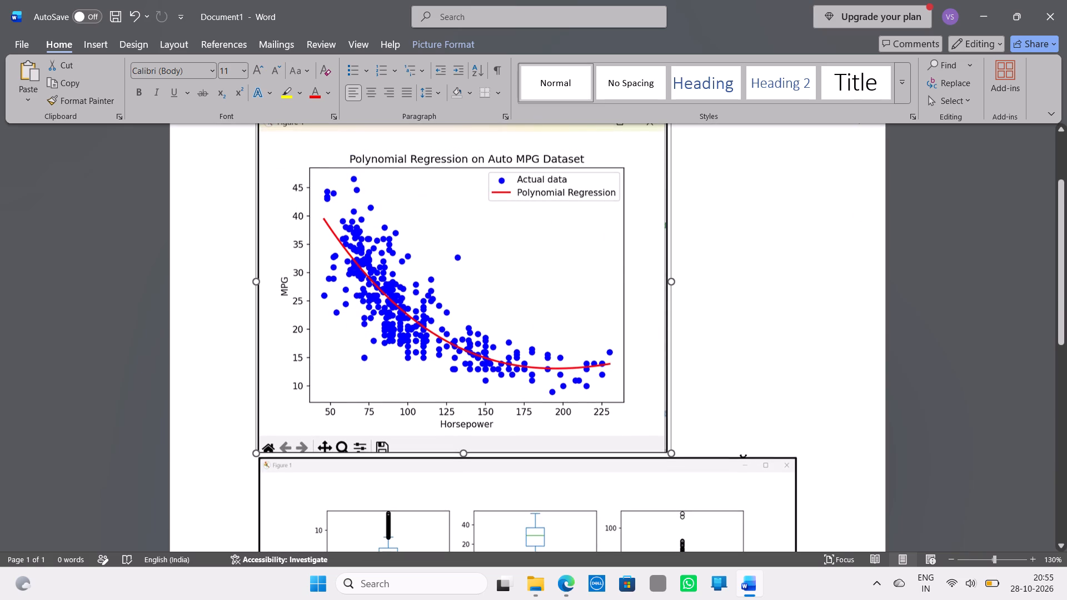
Shrink the polynomial regression figure proportionally to about 10.79 cm wide and 8.92 cm high.
drag(673, 451, 644, 432)
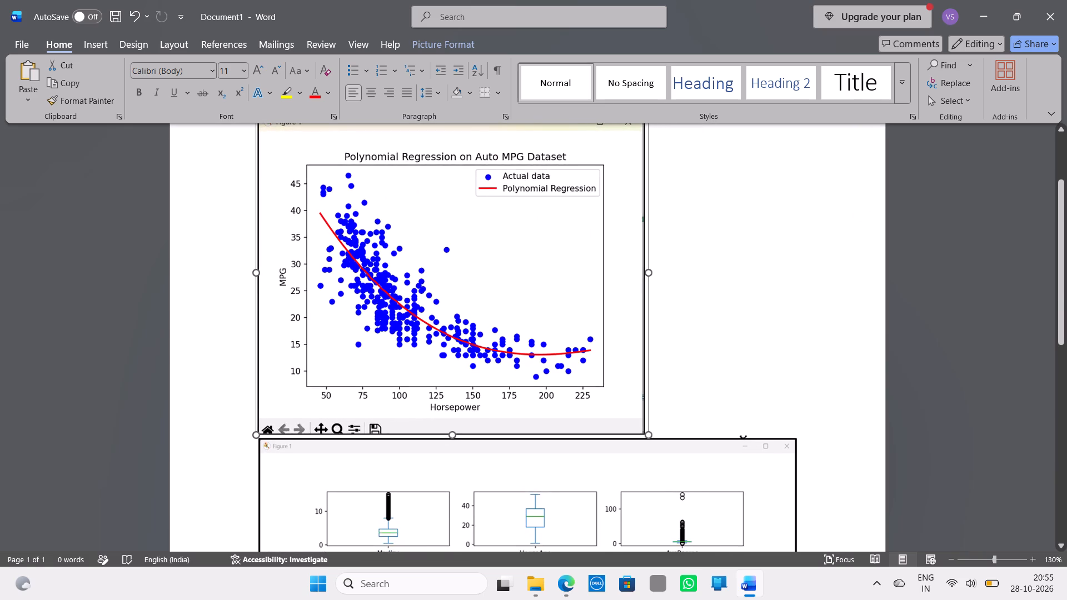
drag(644, 432, 602, 414)
Select the box plot grid figure and reduce its height slightly, keeping it almost as wide as the text area.
scroll(602, 414, down, 1)
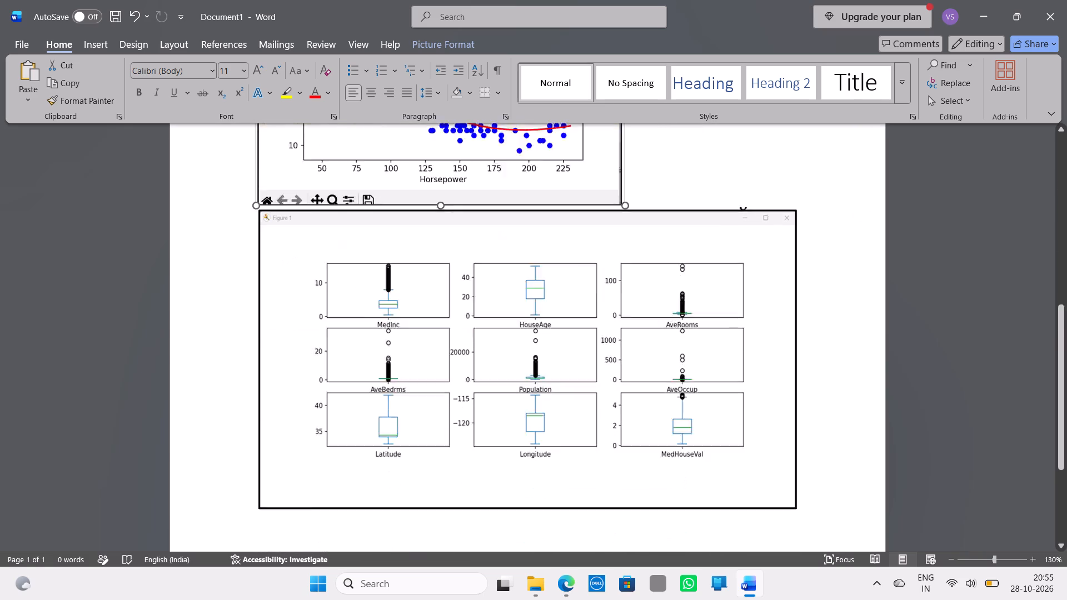
scroll(602, 414, down, 1)
click(602, 414)
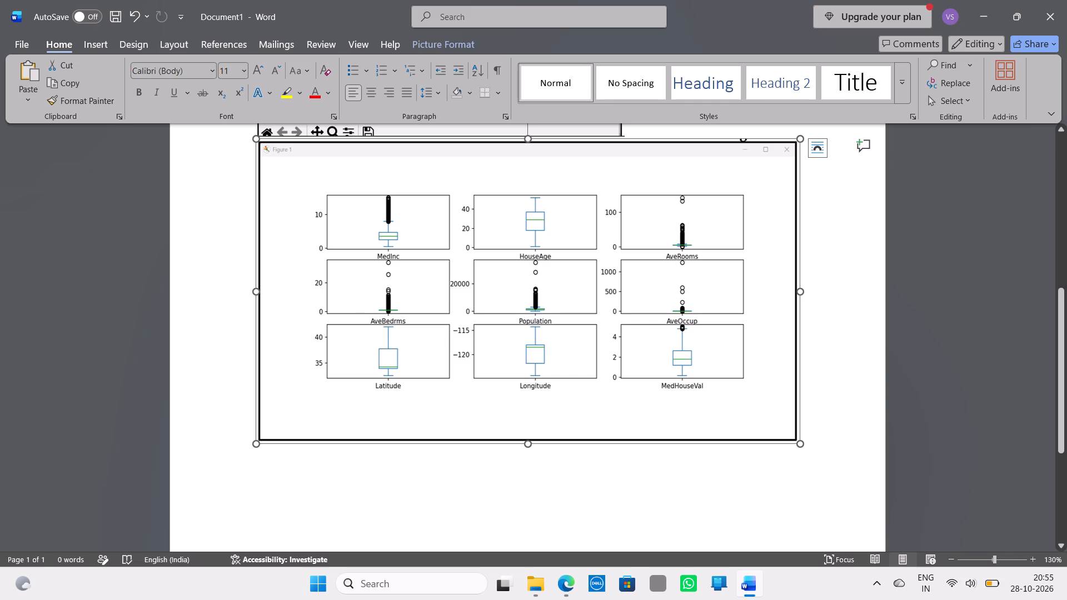
drag(797, 447, 776, 432)
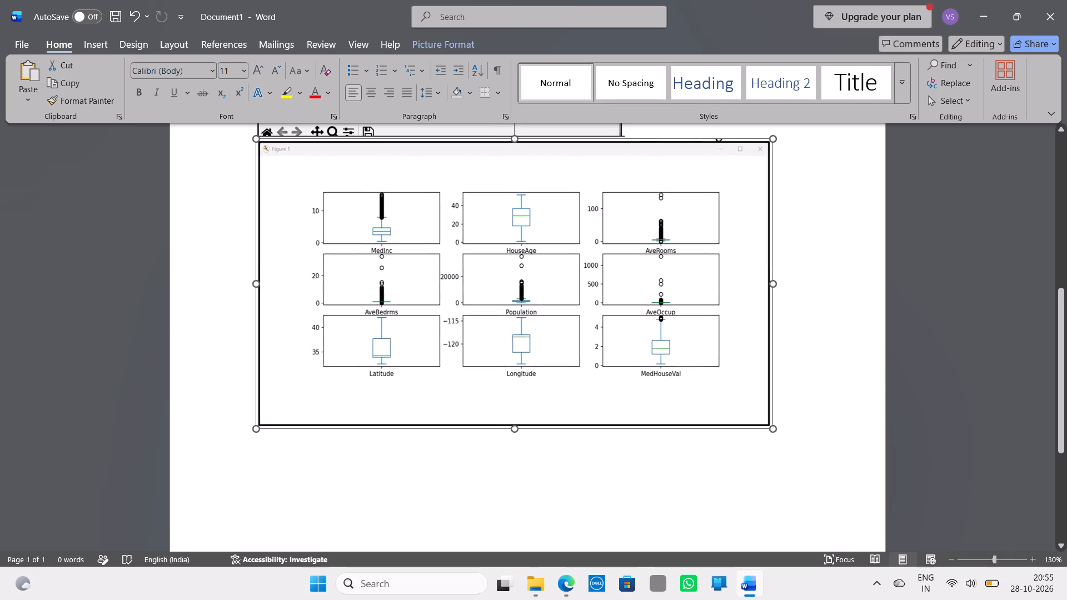
drag(776, 432, 799, 435)
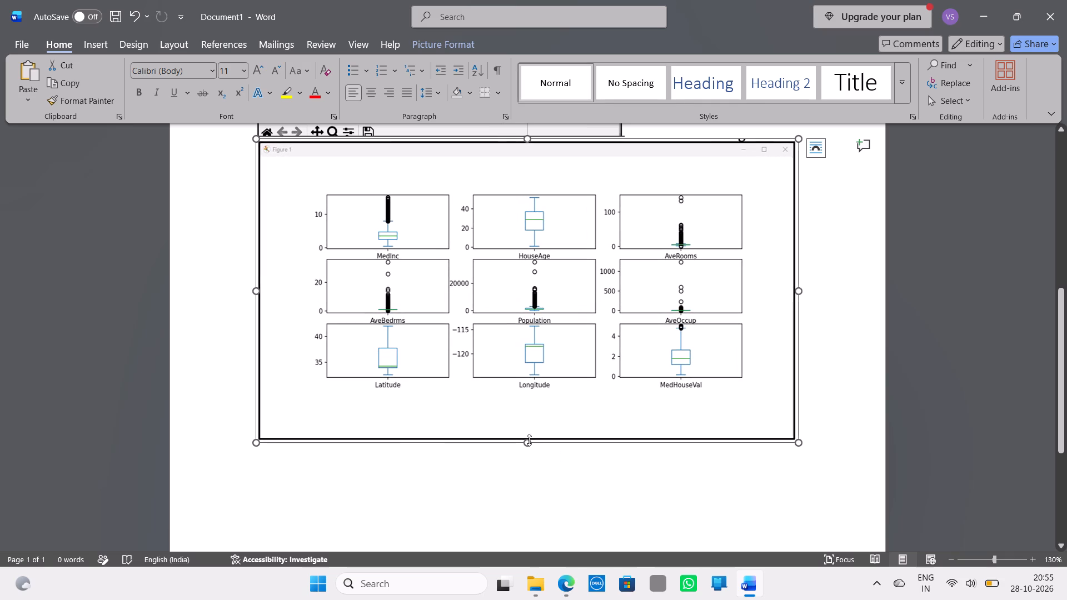
drag(529, 440, 529, 431)
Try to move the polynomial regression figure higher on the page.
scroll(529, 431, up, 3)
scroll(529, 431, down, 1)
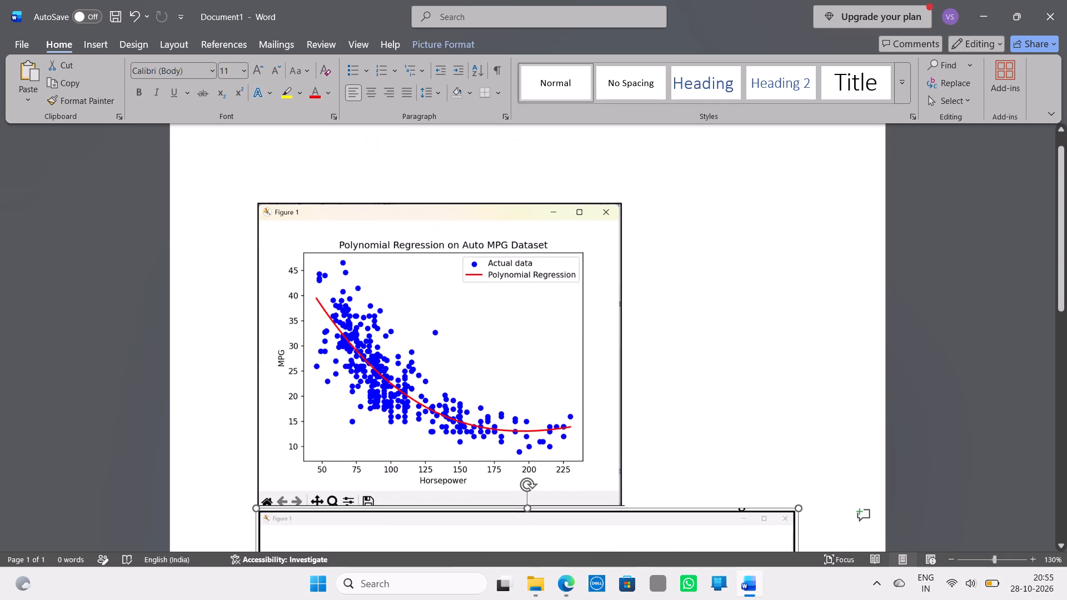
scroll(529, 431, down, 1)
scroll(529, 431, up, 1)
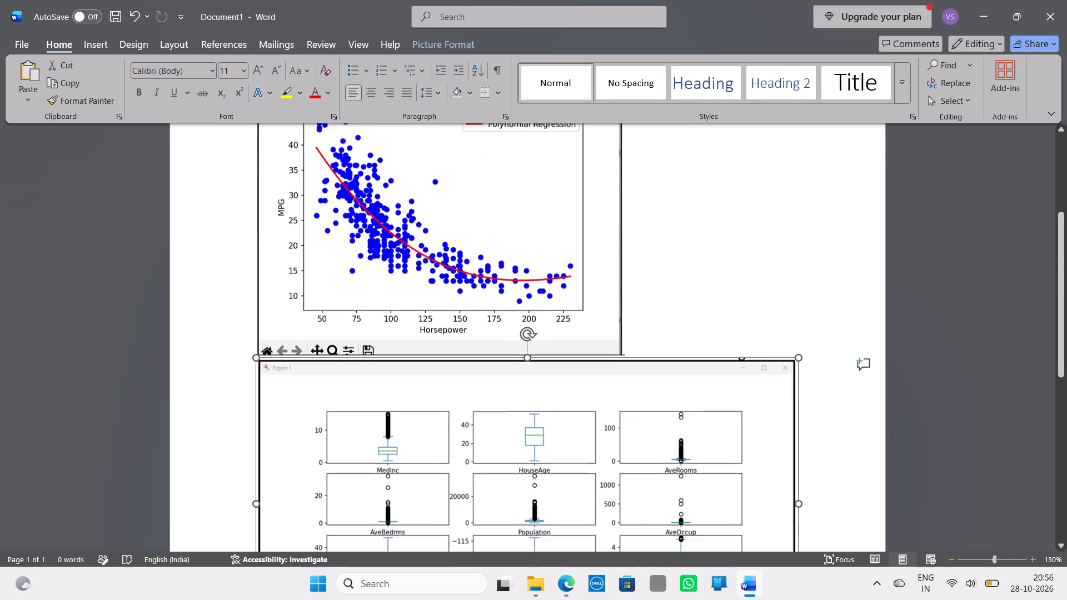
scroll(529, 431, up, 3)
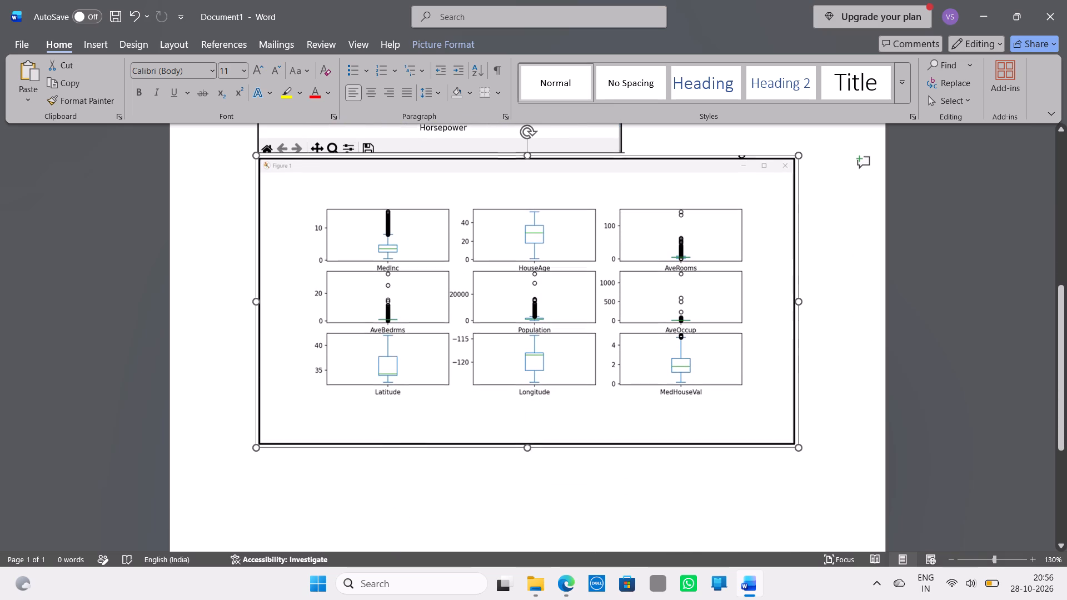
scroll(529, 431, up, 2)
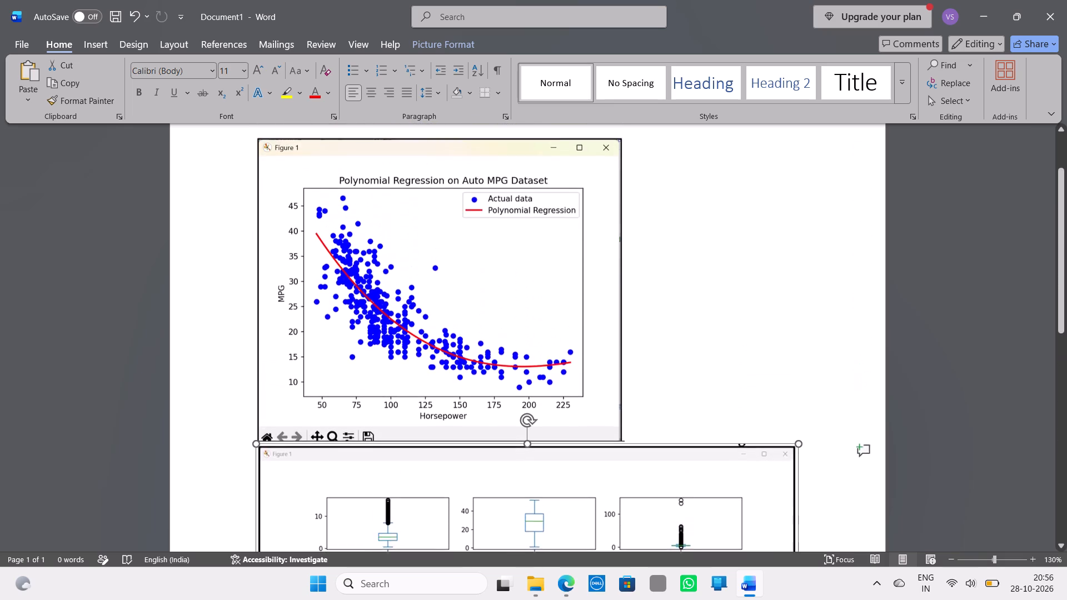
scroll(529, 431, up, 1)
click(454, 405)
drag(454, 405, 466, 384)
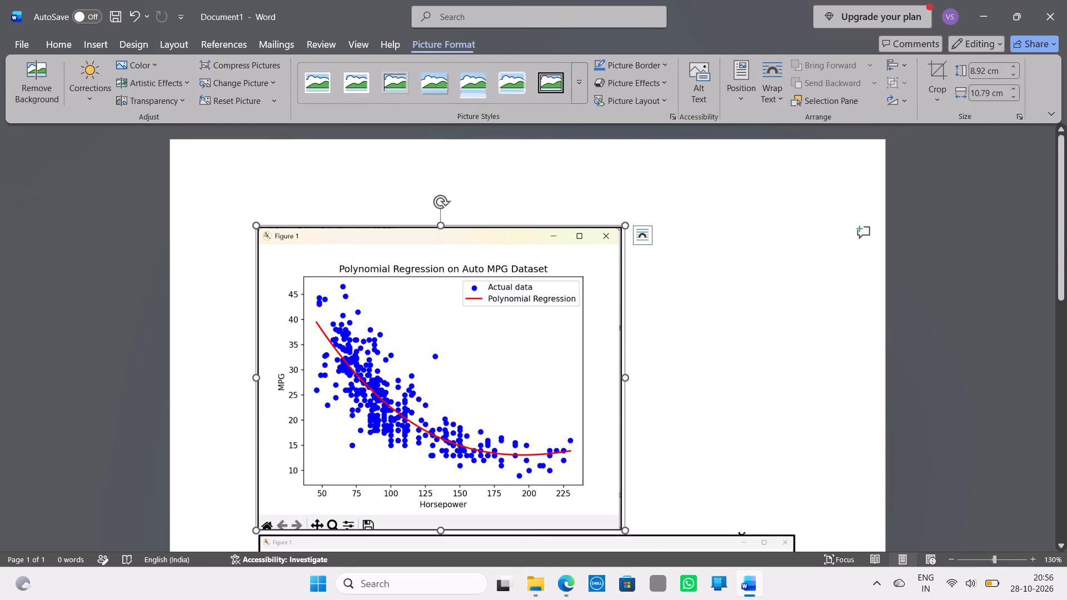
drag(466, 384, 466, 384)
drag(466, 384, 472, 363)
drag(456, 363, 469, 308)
Reduce only the polynomial regression figure's height to about 7.72 cm, keeping its width.
scroll(532, 408, down, 1)
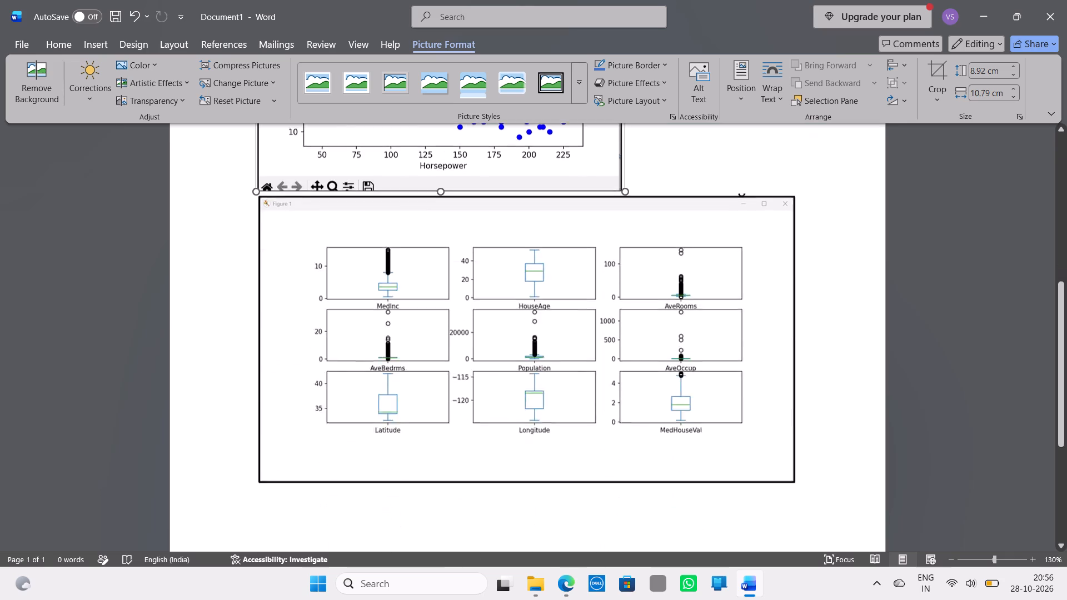
scroll(532, 408, down, 4)
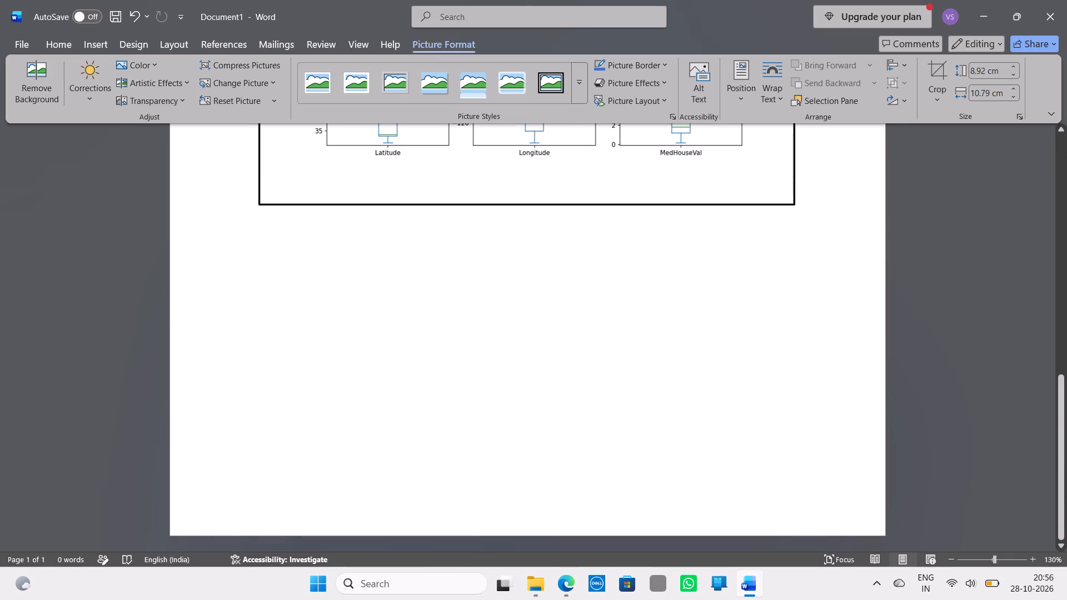
scroll(532, 408, up, 5)
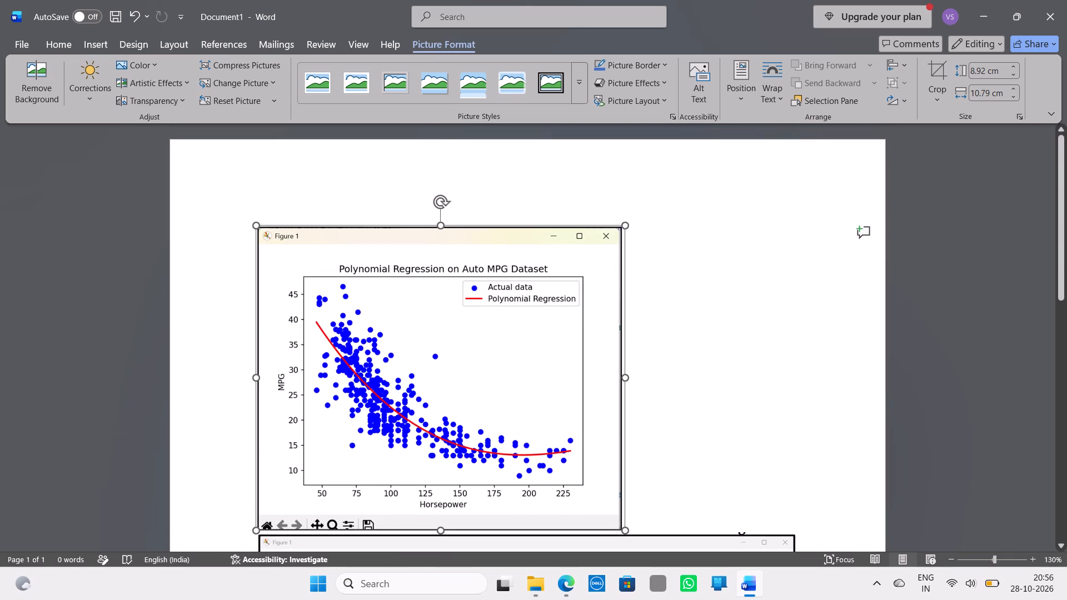
drag(441, 224, 445, 246)
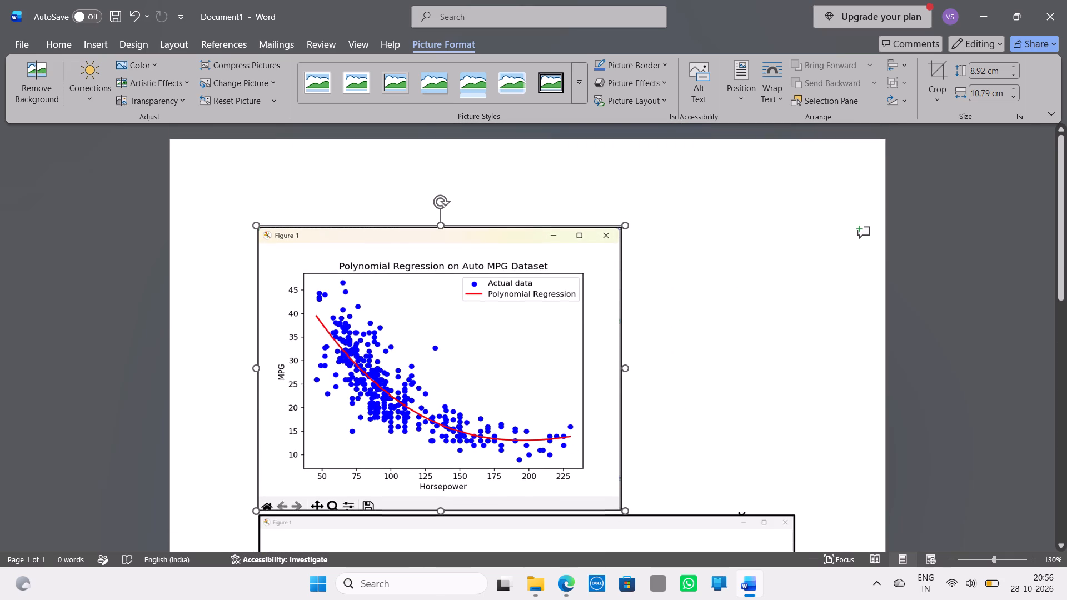
drag(445, 246, 445, 246)
drag(438, 507, 438, 501)
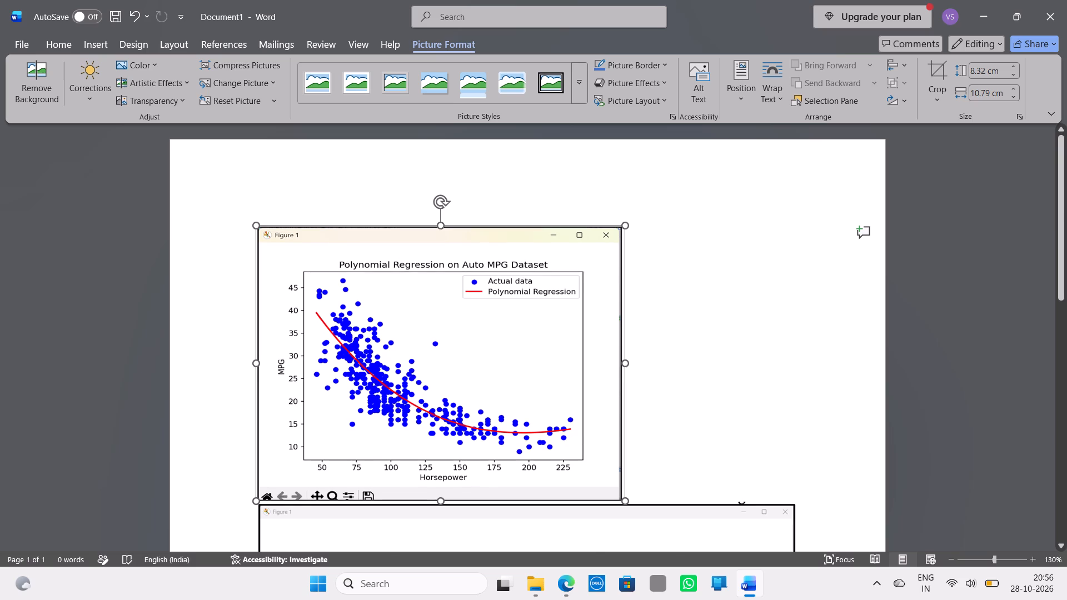
drag(438, 501, 442, 488)
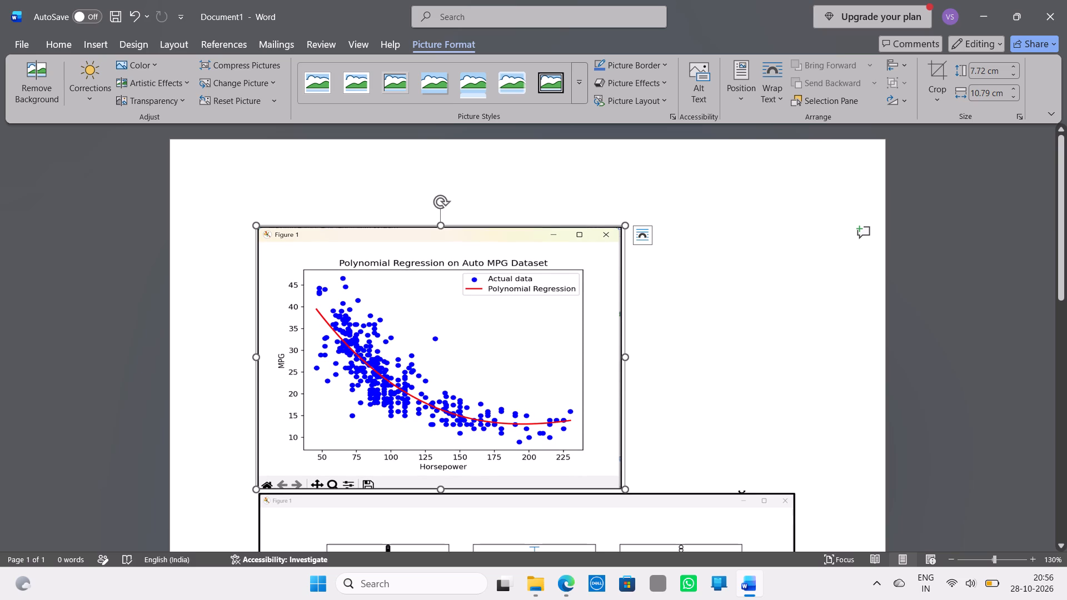
Scale the polynomial regression figure down proportionally a little further, to just under 10.59 cm wide, and deselect it.
drag(627, 487, 615, 484)
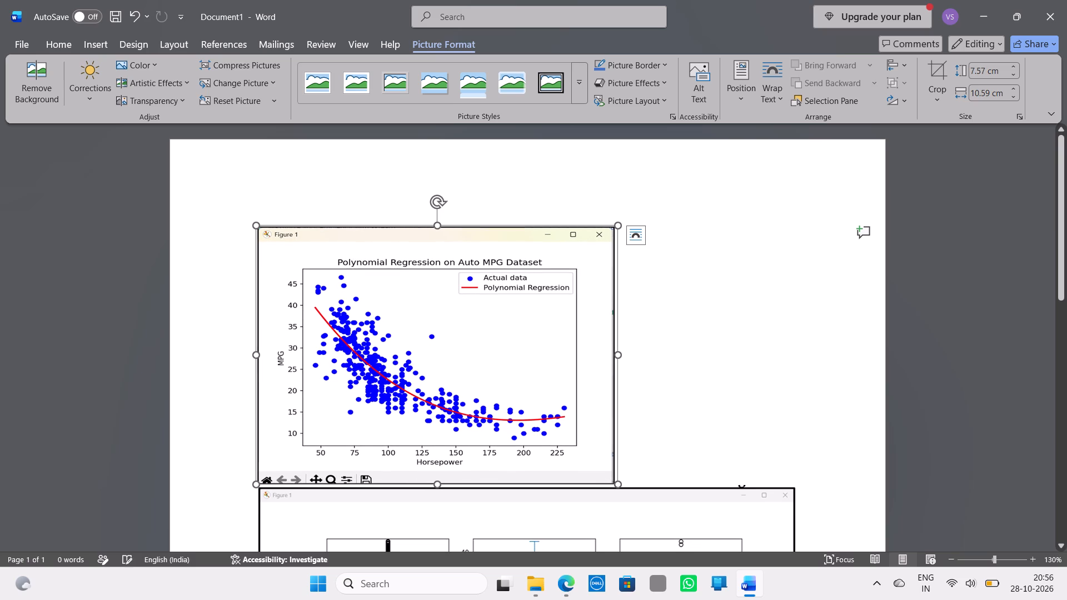
scroll(580, 530, down, 1)
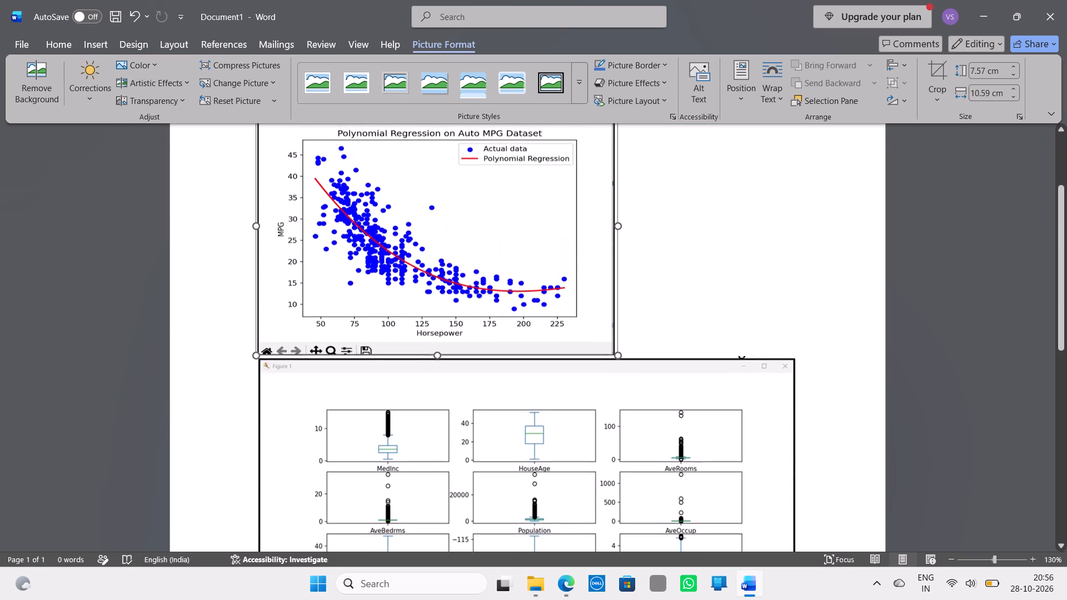
drag(617, 354, 601, 343)
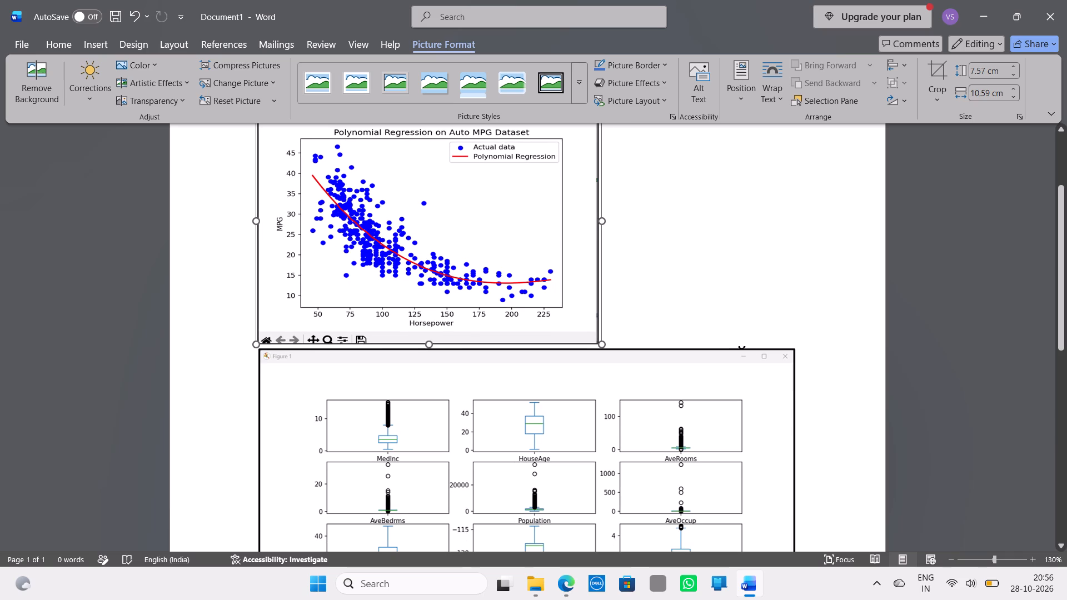
drag(601, 343, 597, 343)
click(667, 280)
Switch to the File Explorer Gallery and copy the screenshot with the grid of blue histograms.
scroll(667, 280, up, 1)
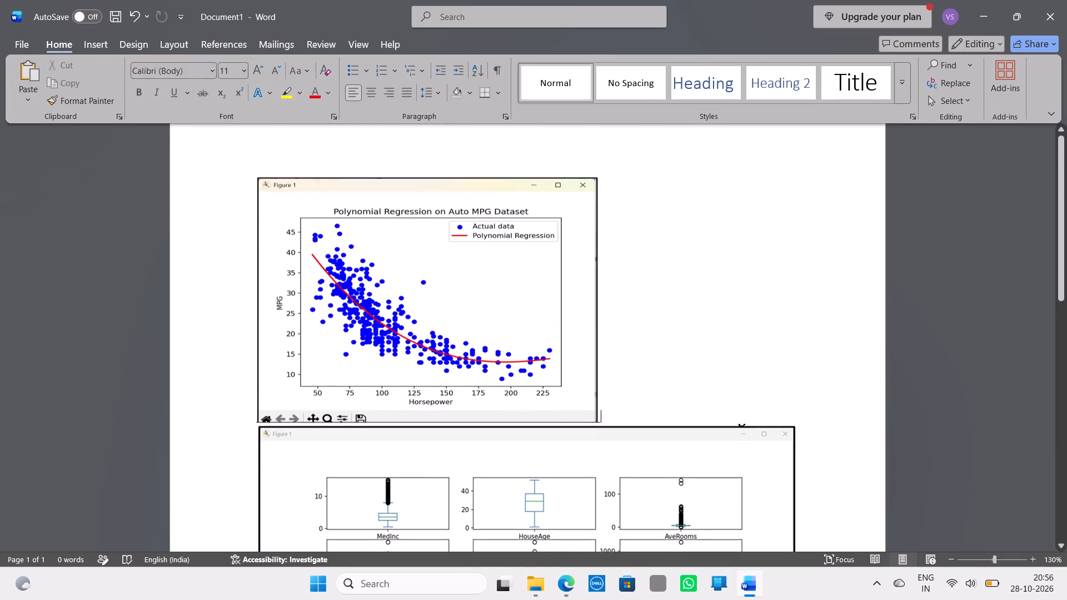
scroll(667, 280, up, 4)
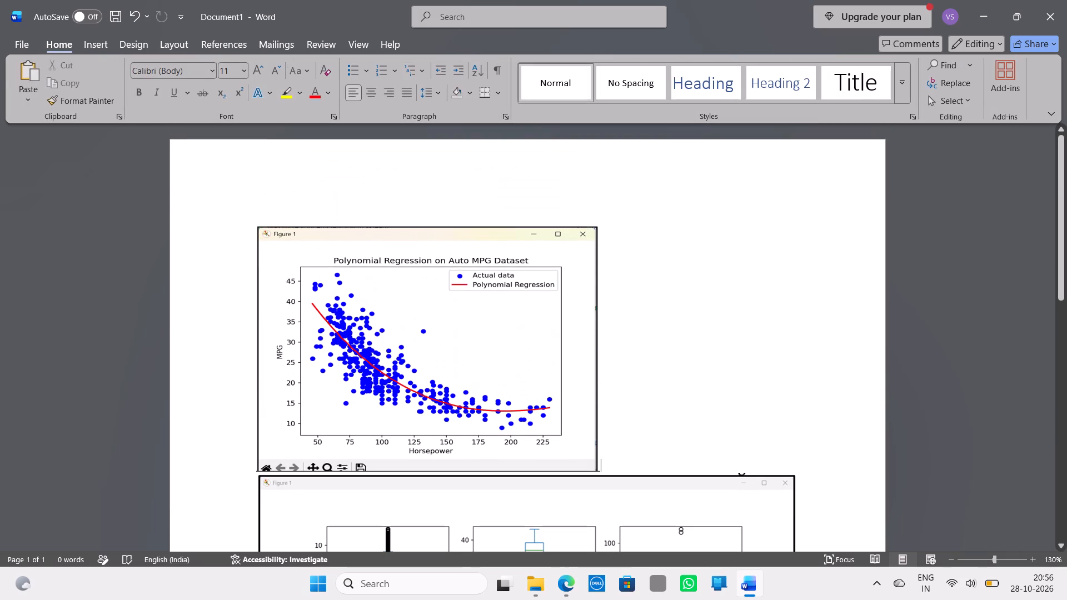
scroll(667, 280, up, 1)
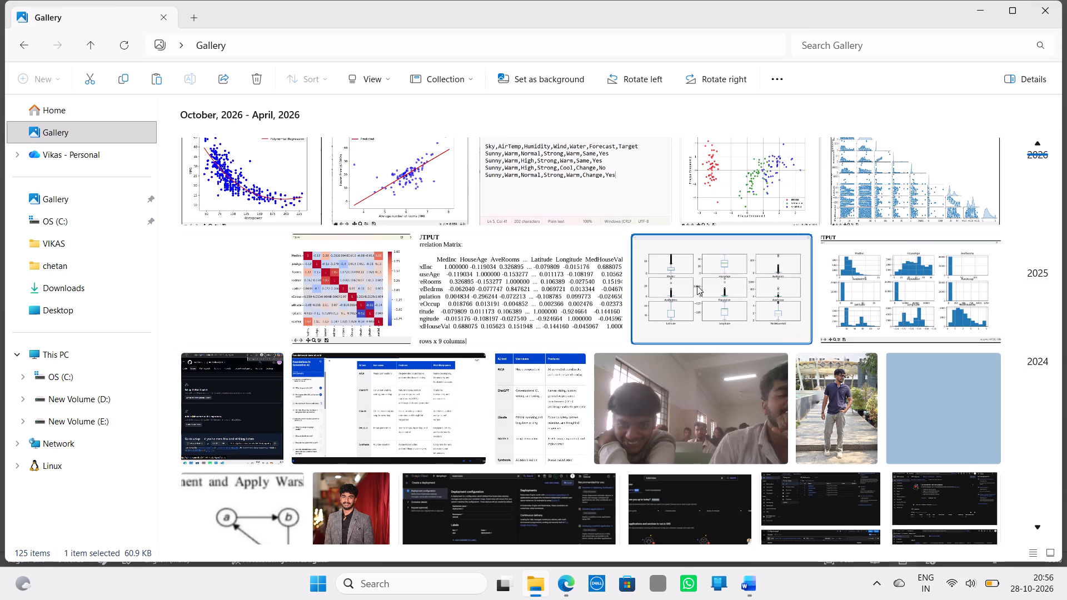
scroll(697, 286, up, 3)
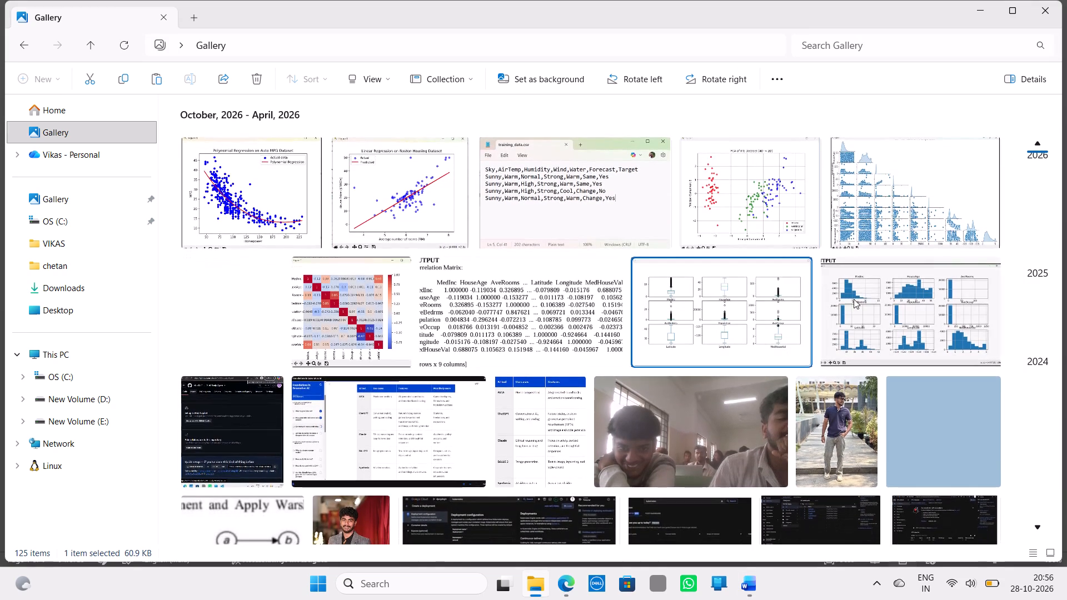
click(854, 299)
right_click(854, 299)
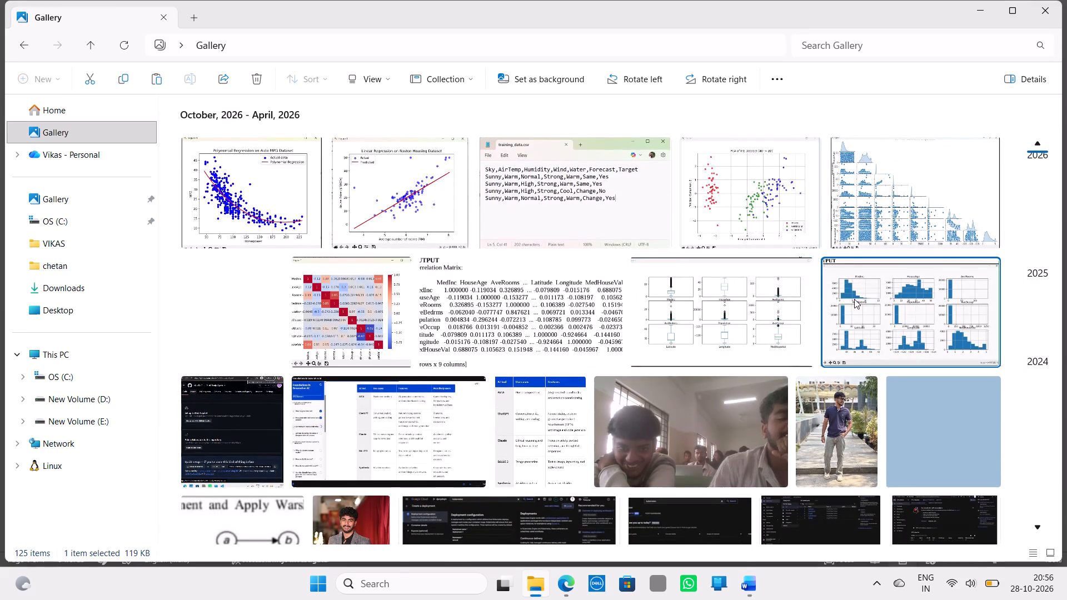
click(697, 10)
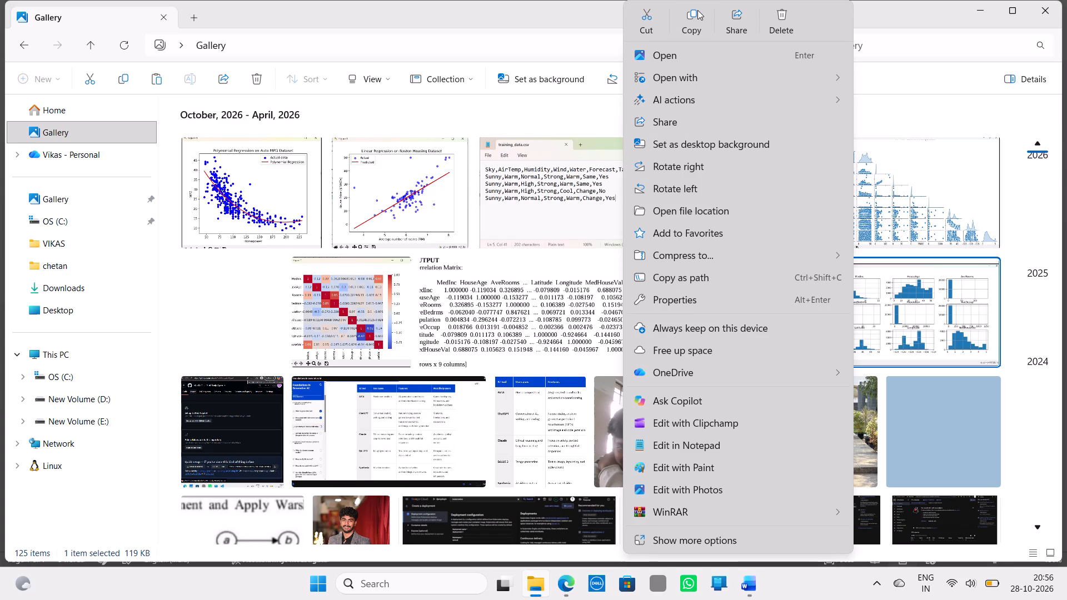
click(697, 10)
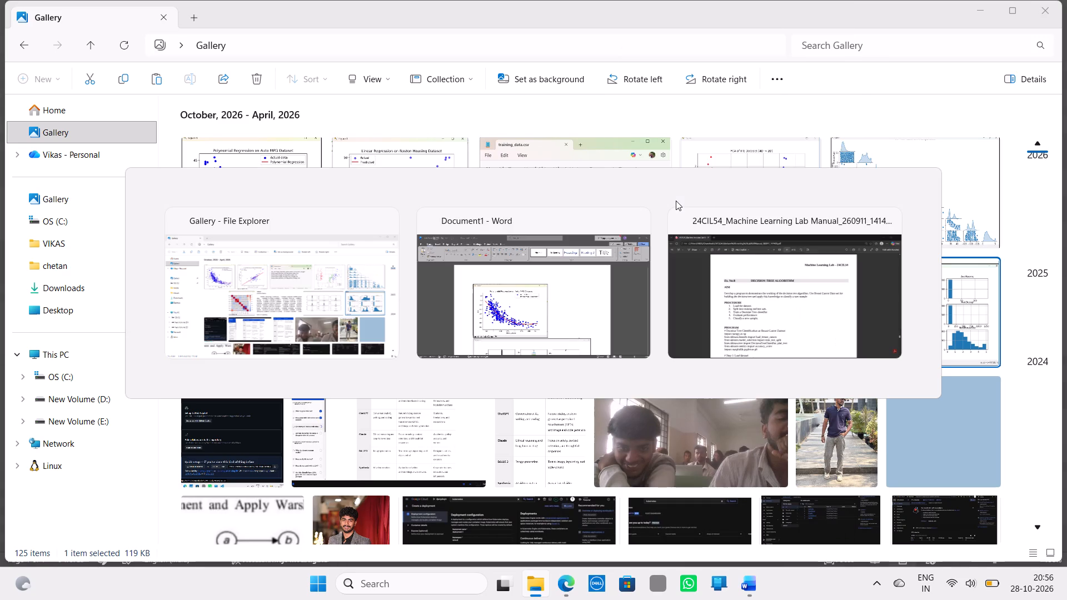
Paste the copied histogram grid into the Word document between the polynomial regression figure and the box plot grid.
scroll(693, 377, down, 6)
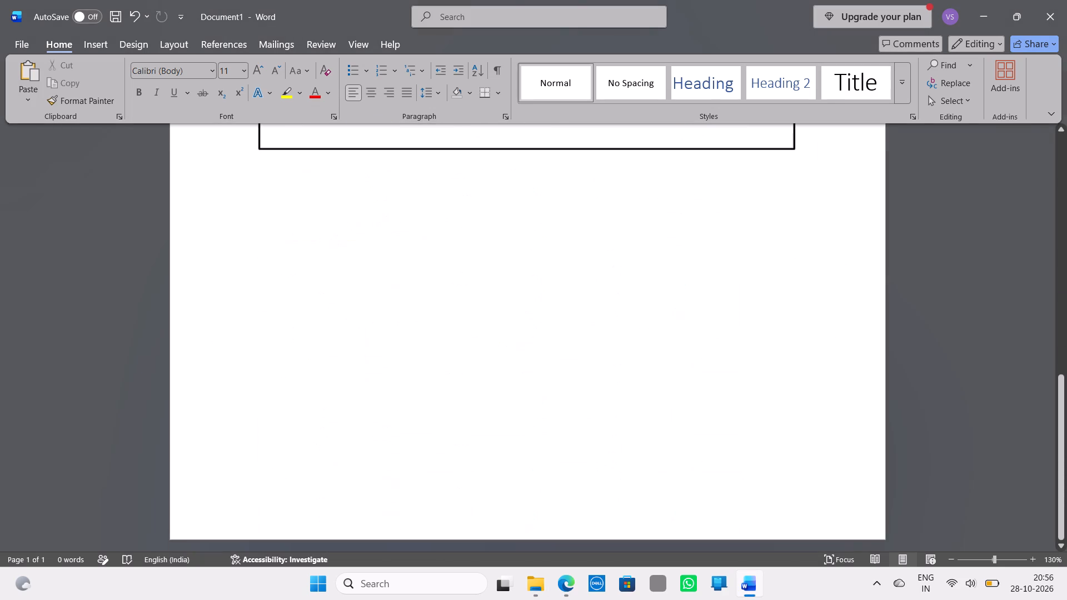
click(574, 345)
click(345, 171)
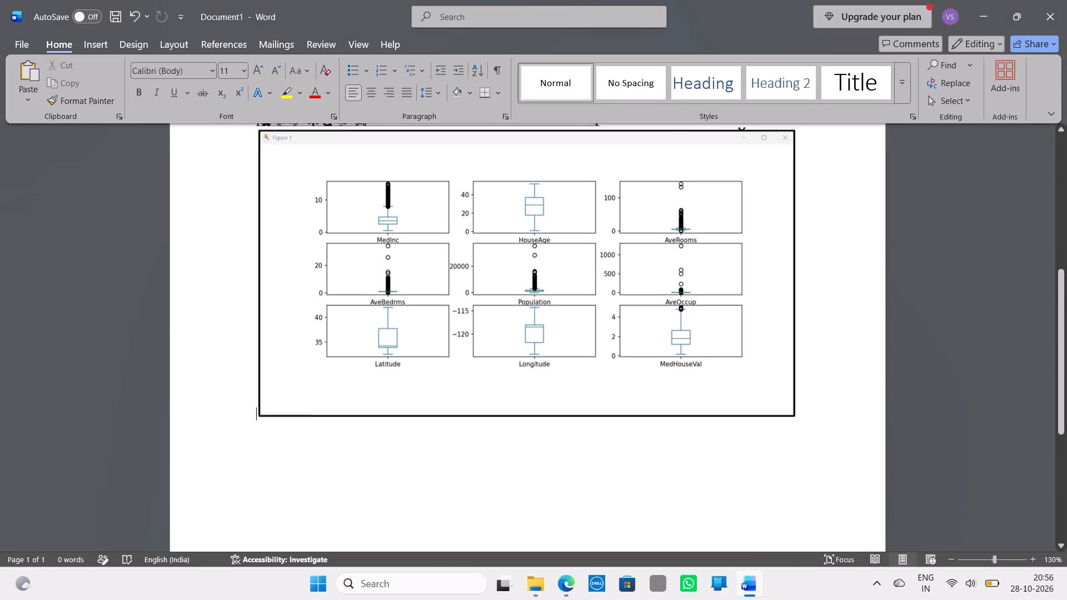
key(ctrl+v)
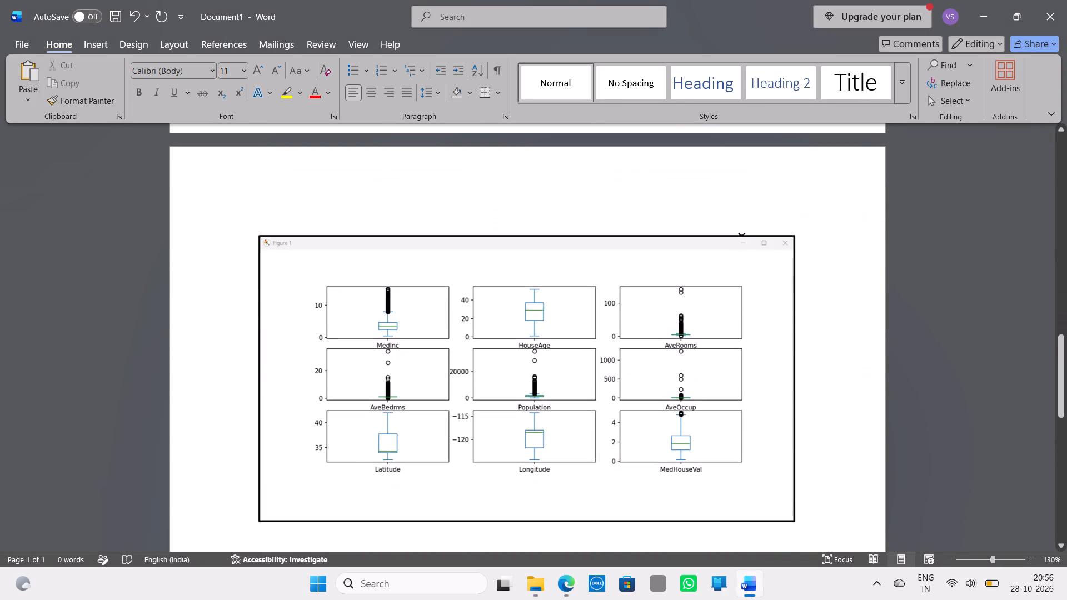
Select the pasted histogram grid figure and reduce its height by roughly a fifth, keeping its width.
scroll(414, 334, up, 2)
key(BackSpace)
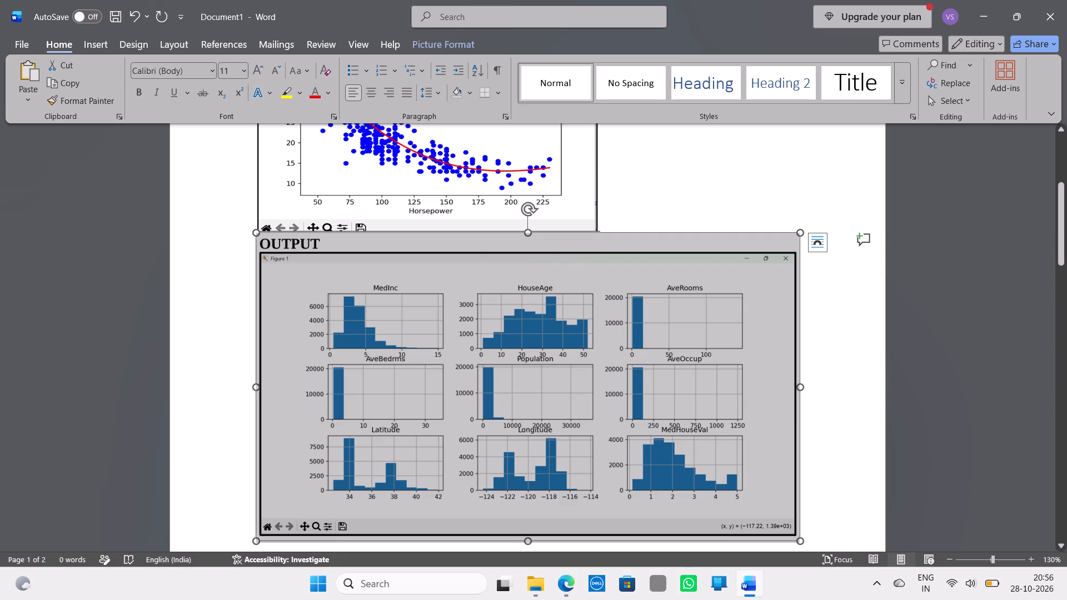
drag(527, 541, 523, 496)
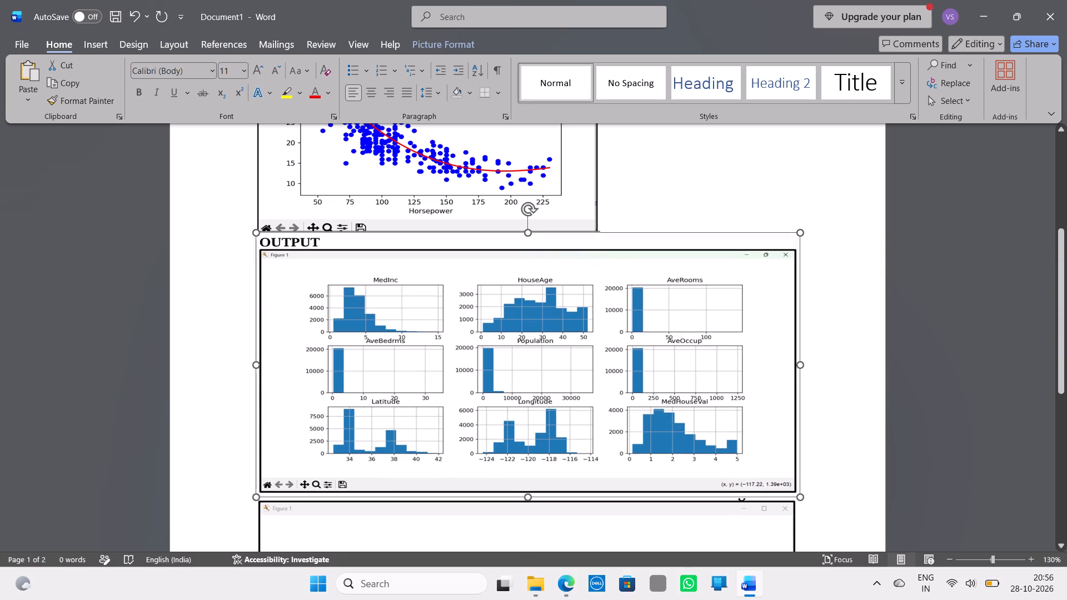
drag(523, 496, 528, 479)
Select the box plot grid figure and reduce its height by roughly a fifth, keeping its width.
scroll(528, 479, down, 1)
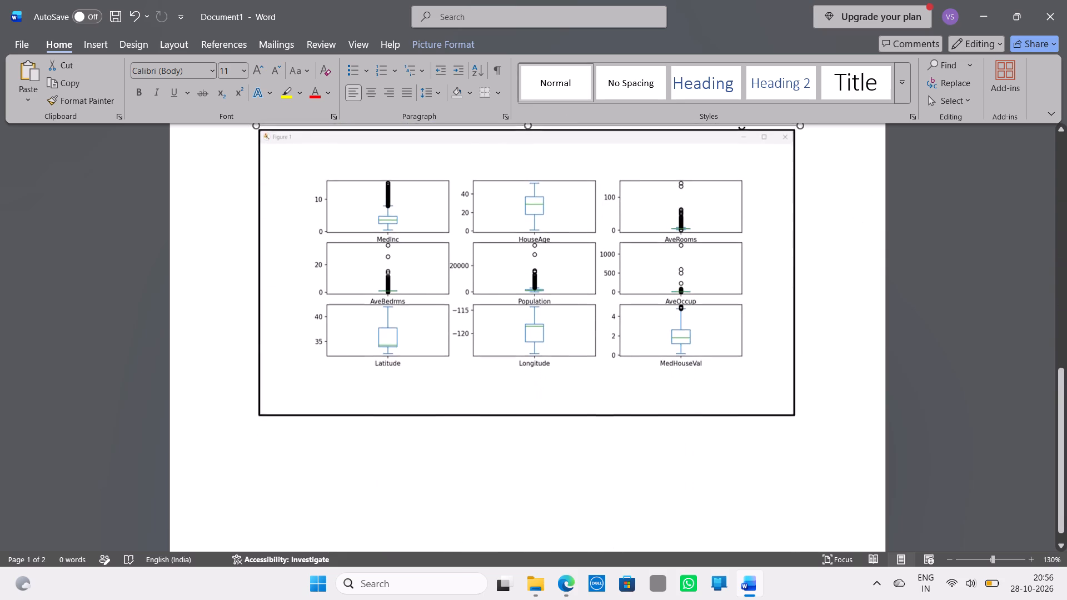
scroll(528, 479, down, 3)
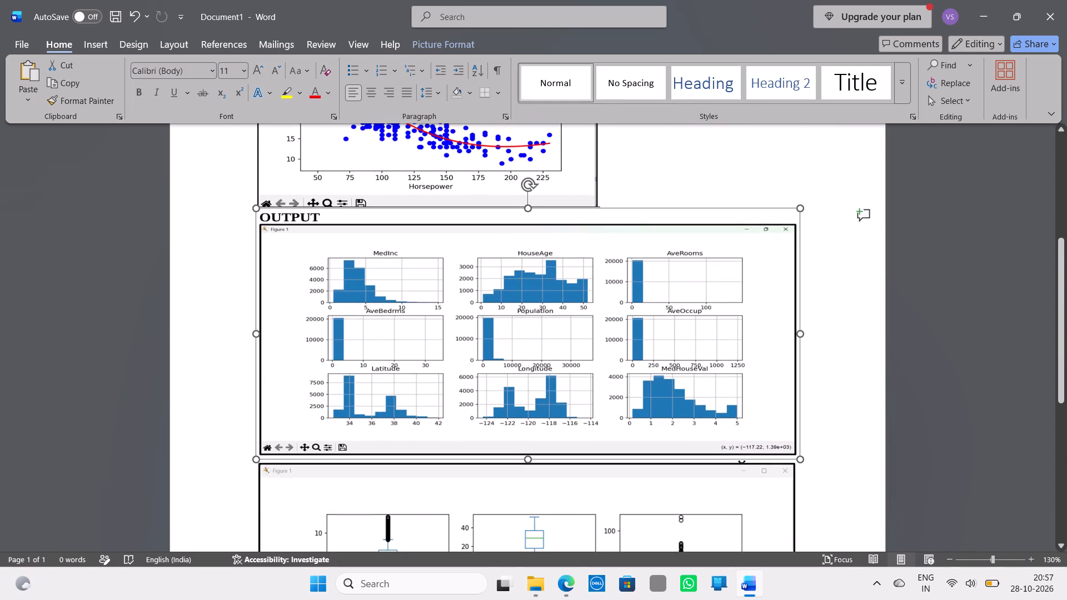
scroll(558, 361, down, 1)
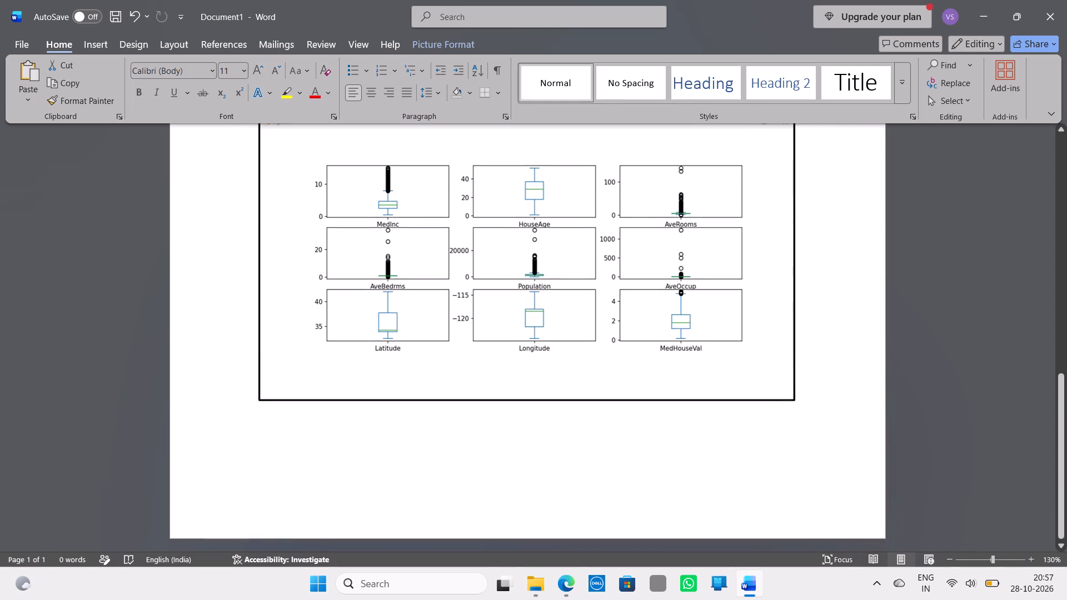
click(515, 401)
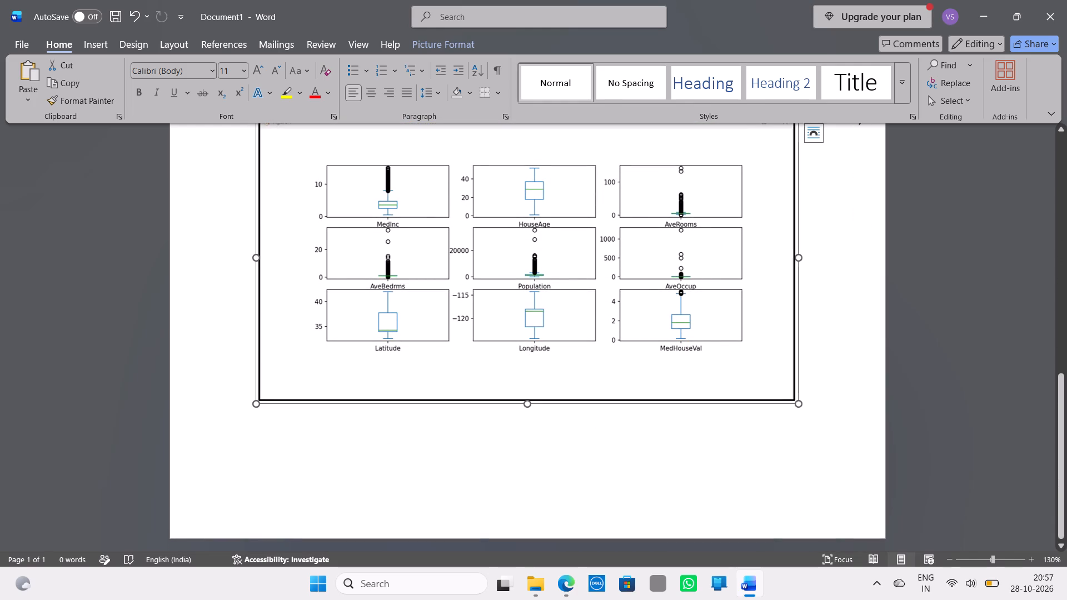
drag(522, 403, 530, 404)
drag(530, 404, 530, 382)
scroll(530, 382, up, 2)
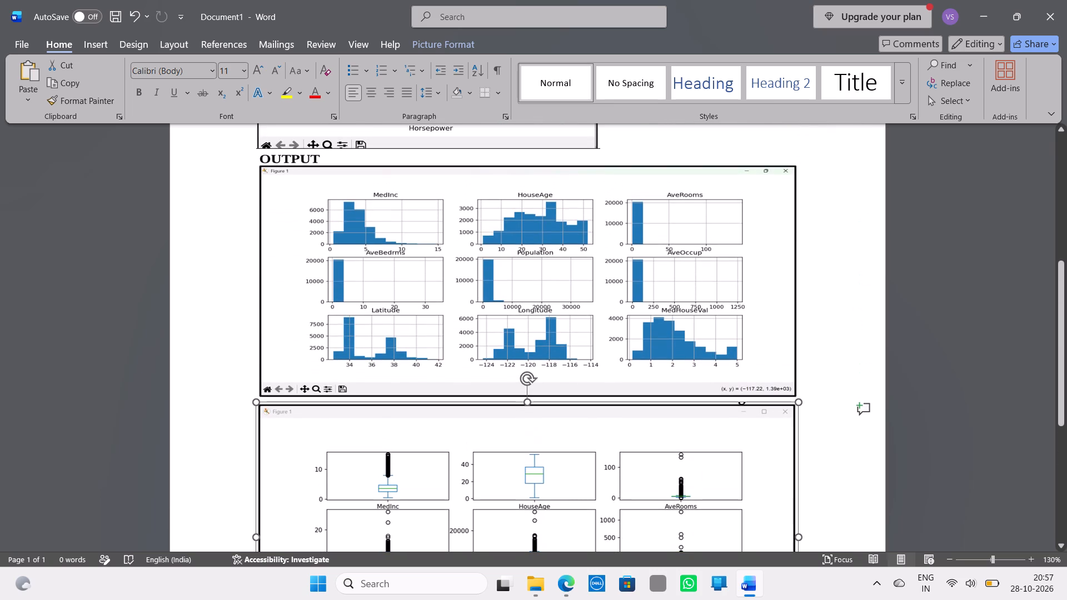
drag(527, 401, 526, 432)
Copy the correlation matrix screenshot from the File Explorer Gallery and paste it into the Word document between the histogram grid and box plot grid.
scroll(526, 432, up, 2)
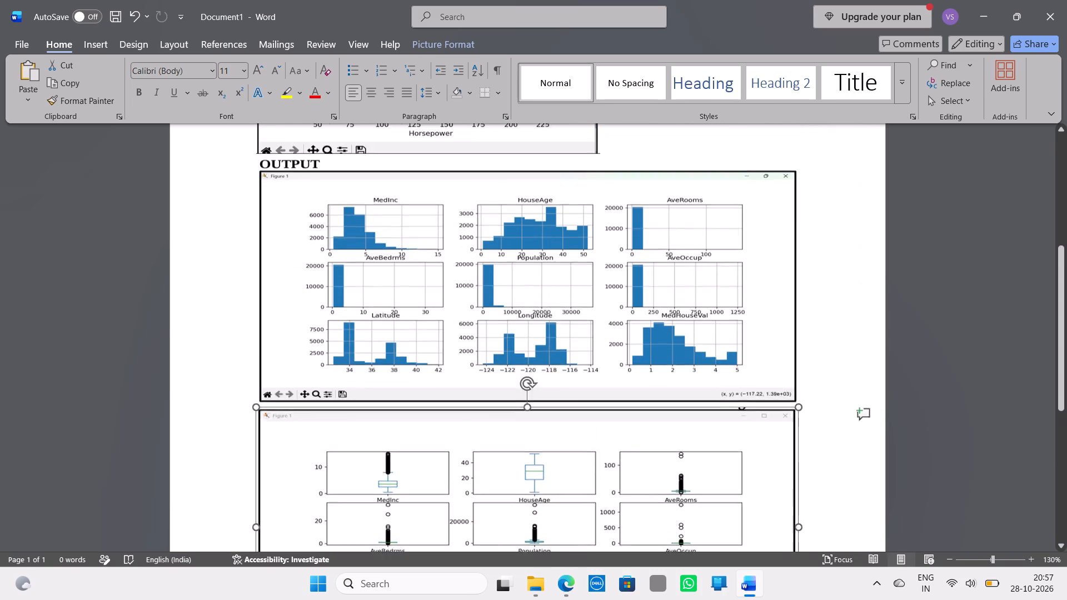
scroll(526, 432, up, 2)
scroll(526, 432, down, 4)
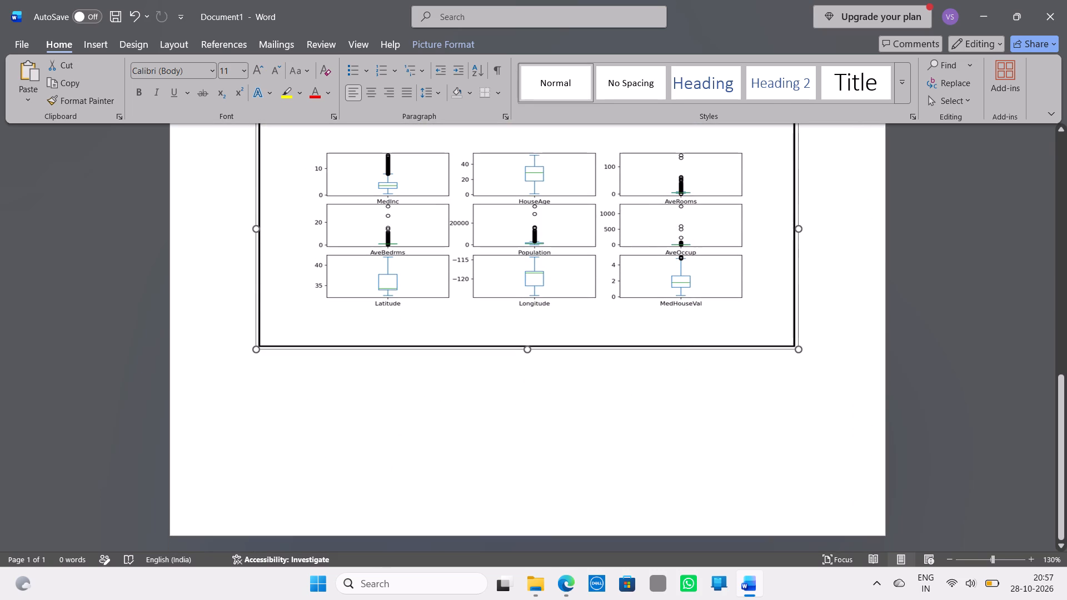
scroll(526, 432, down, 1)
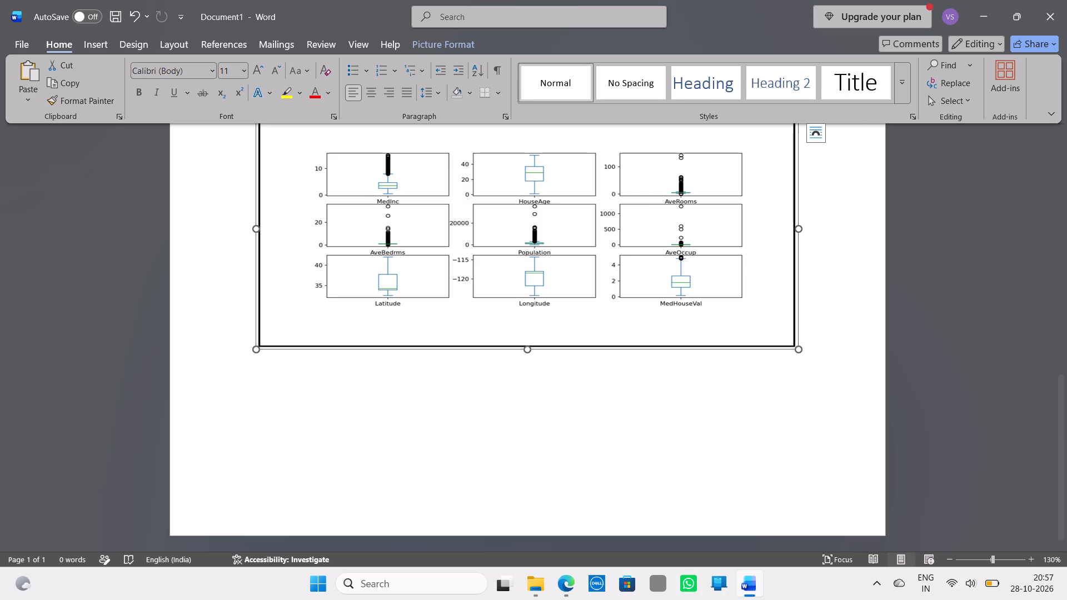
scroll(526, 432, up, 3)
scroll(526, 432, down, 1)
scroll(622, 341, down, 3)
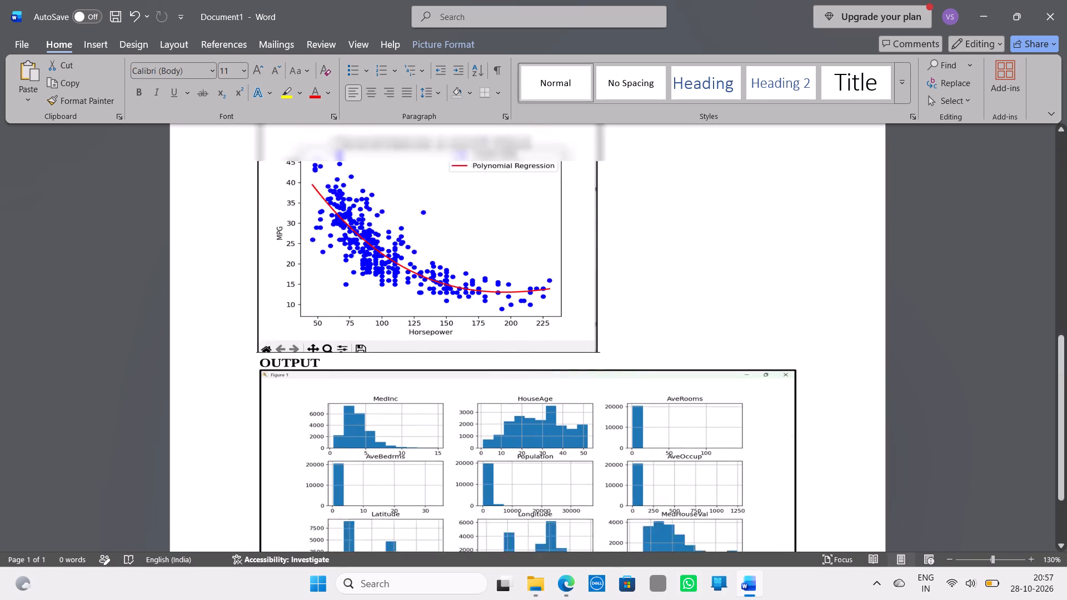
scroll(622, 341, down, 2)
click(596, 397)
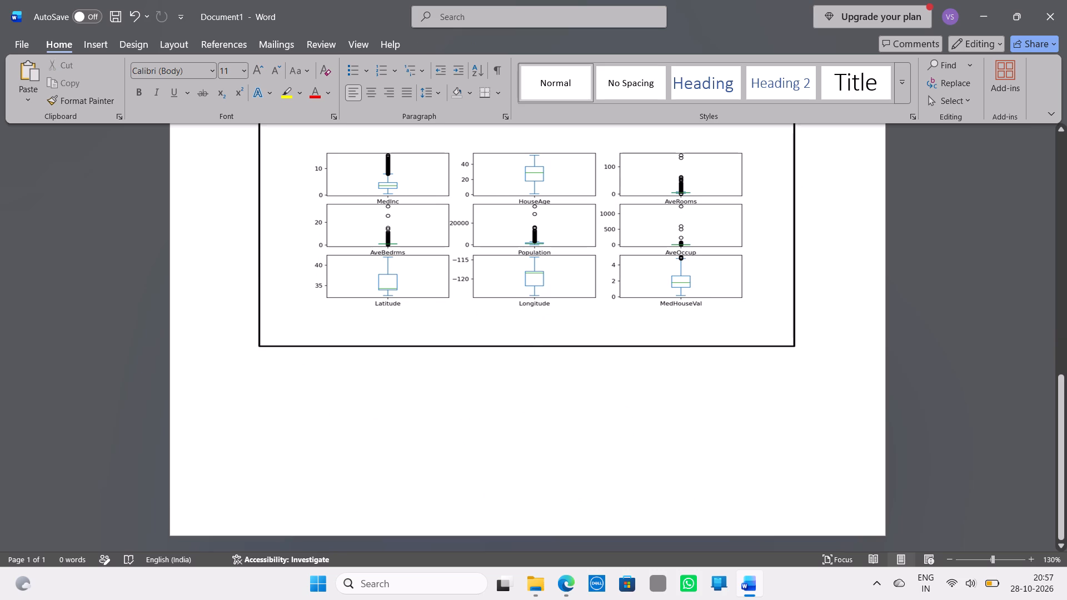
click(470, 409)
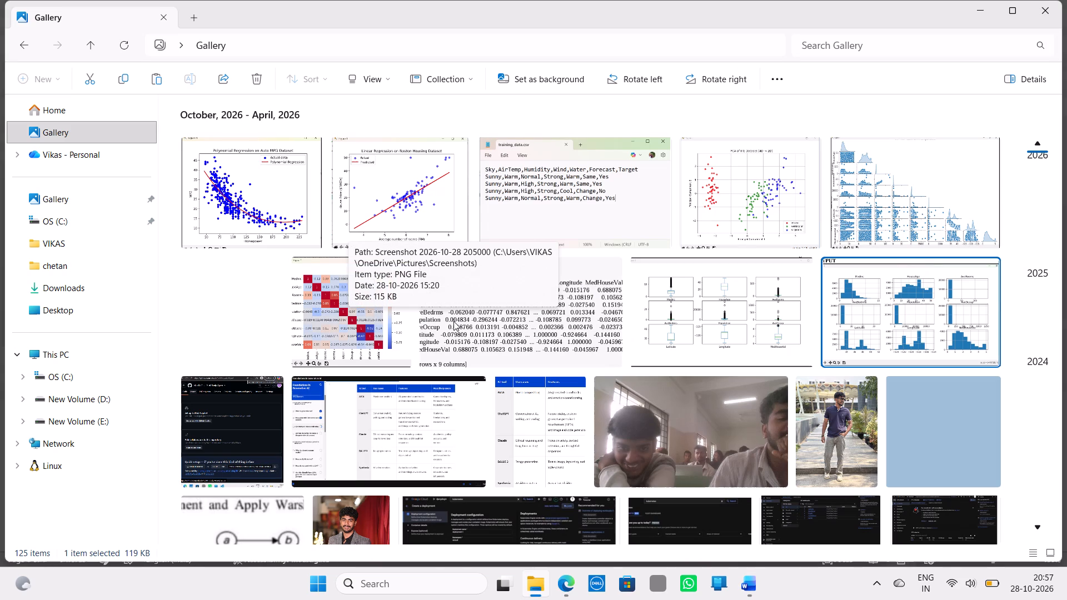
key(ctrl+c)
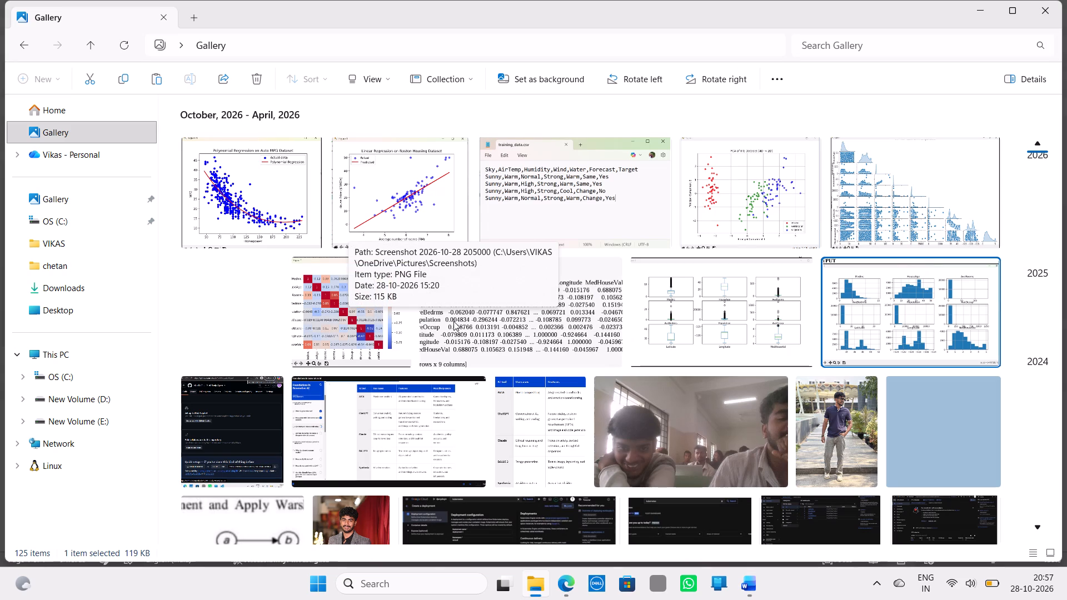
click(453, 321)
key(ctrl+c)
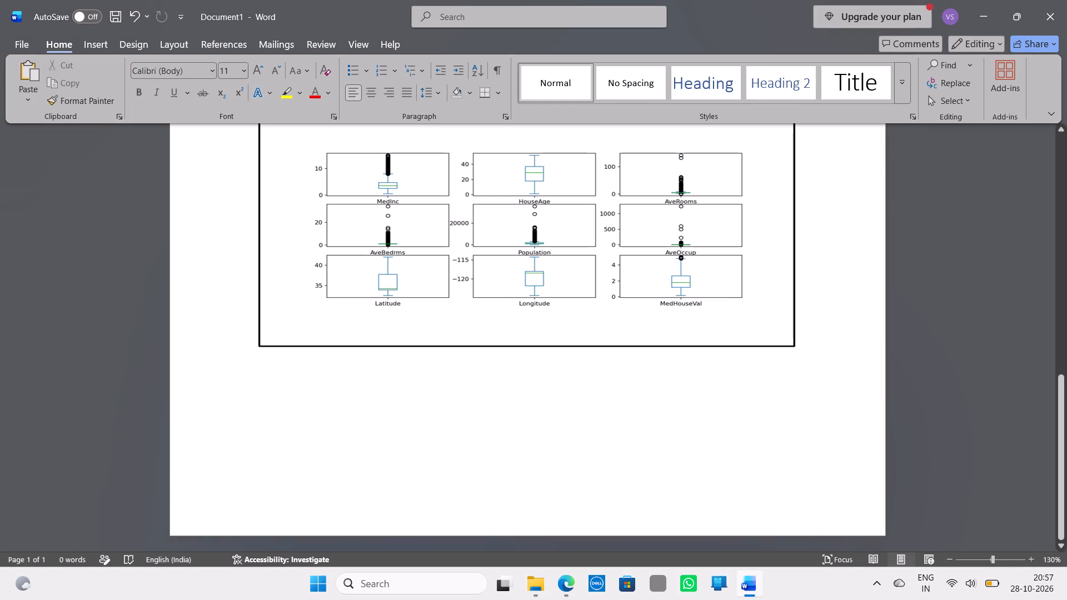
key(ctrl+v)
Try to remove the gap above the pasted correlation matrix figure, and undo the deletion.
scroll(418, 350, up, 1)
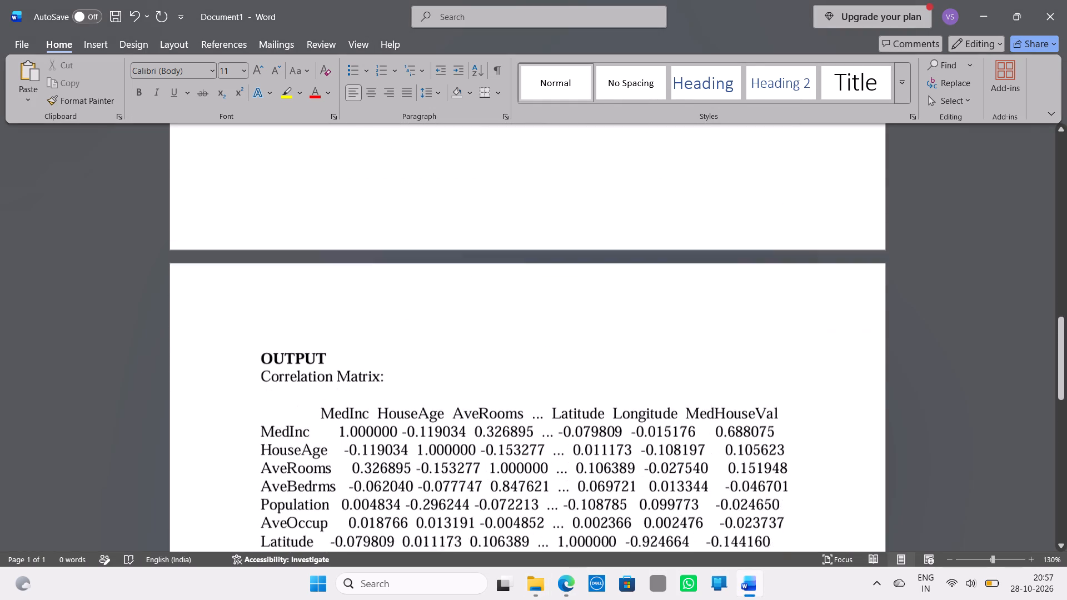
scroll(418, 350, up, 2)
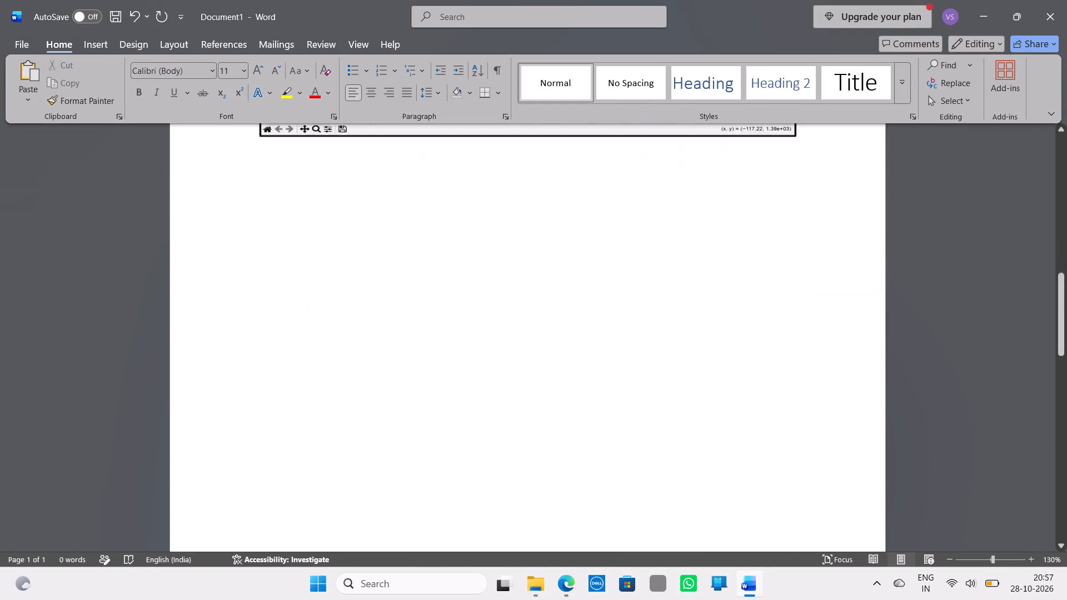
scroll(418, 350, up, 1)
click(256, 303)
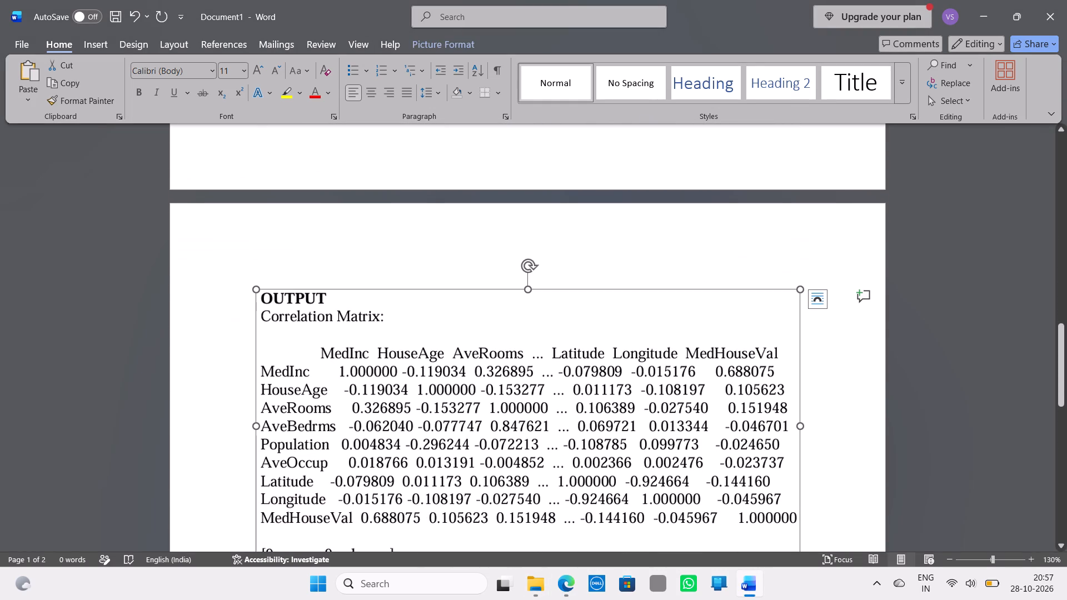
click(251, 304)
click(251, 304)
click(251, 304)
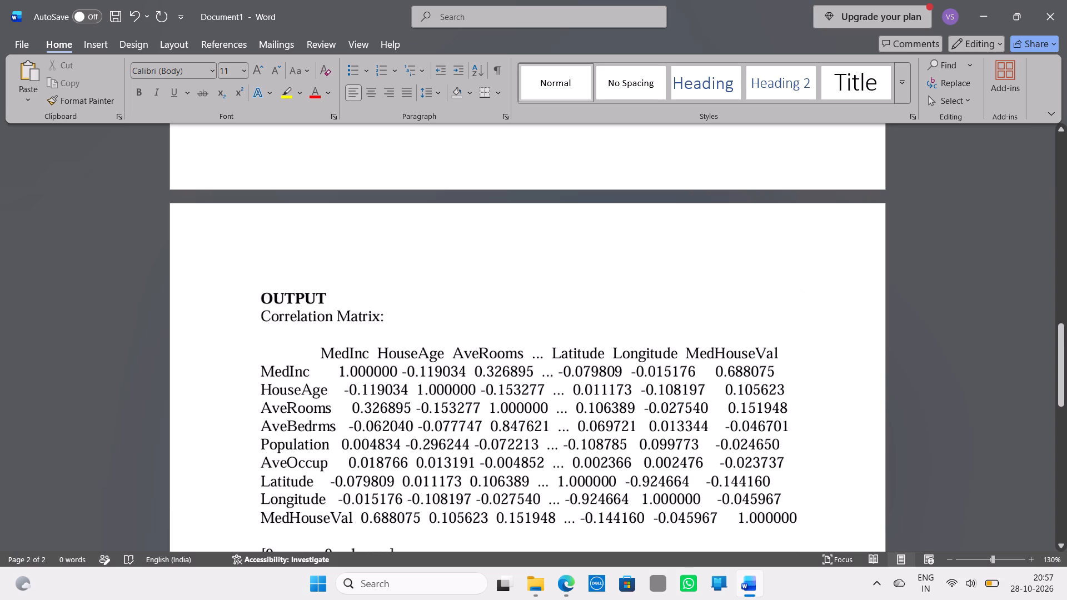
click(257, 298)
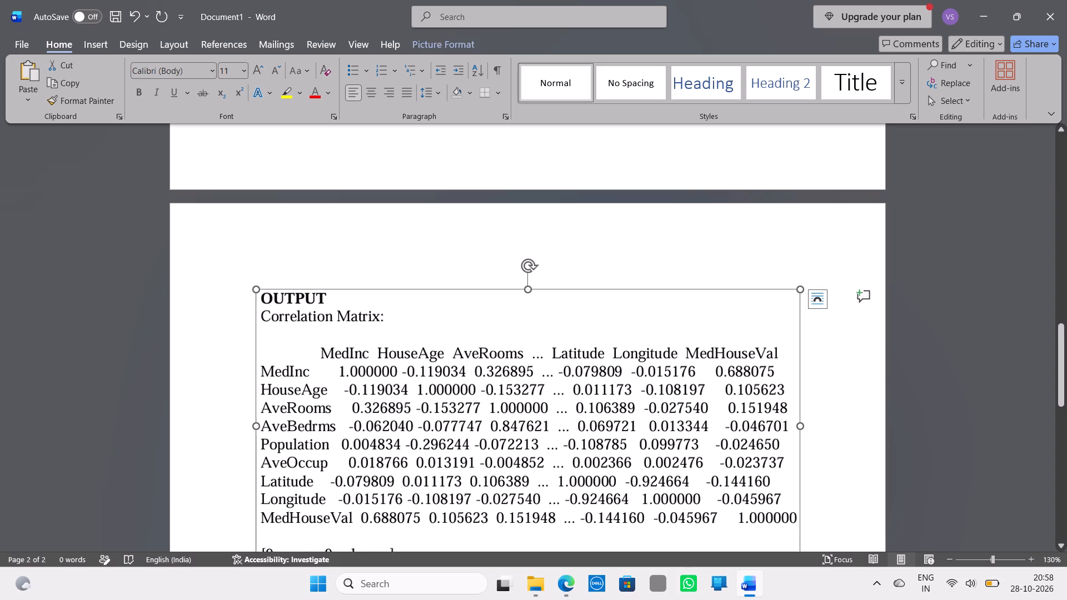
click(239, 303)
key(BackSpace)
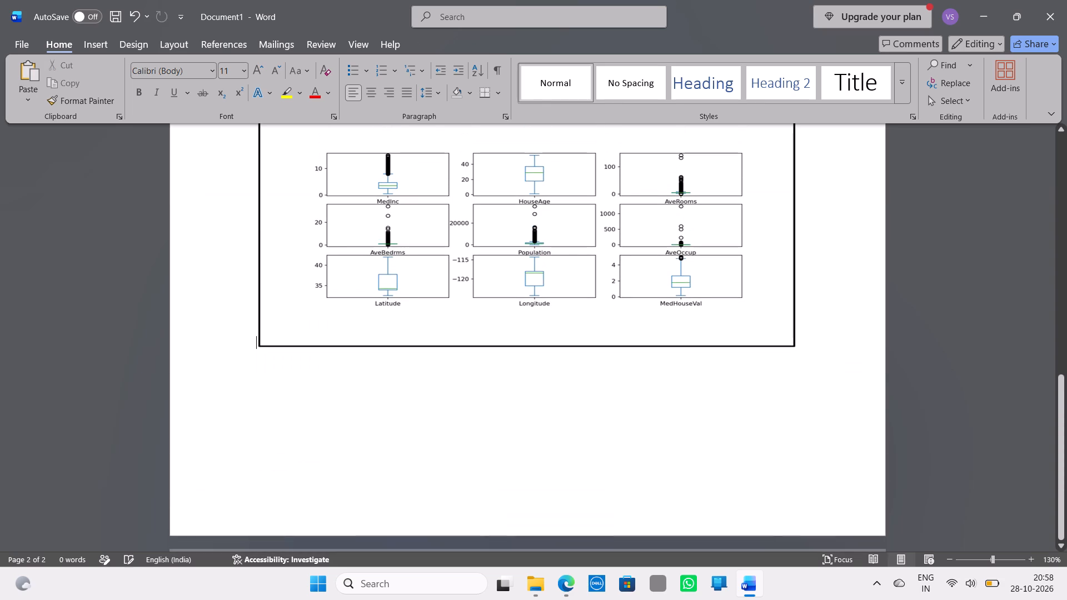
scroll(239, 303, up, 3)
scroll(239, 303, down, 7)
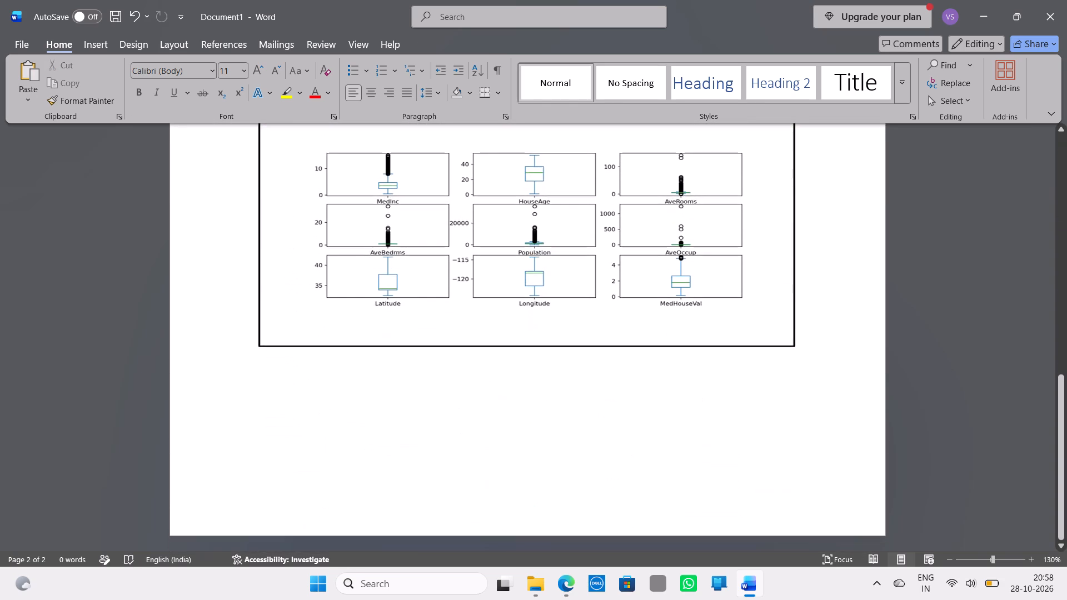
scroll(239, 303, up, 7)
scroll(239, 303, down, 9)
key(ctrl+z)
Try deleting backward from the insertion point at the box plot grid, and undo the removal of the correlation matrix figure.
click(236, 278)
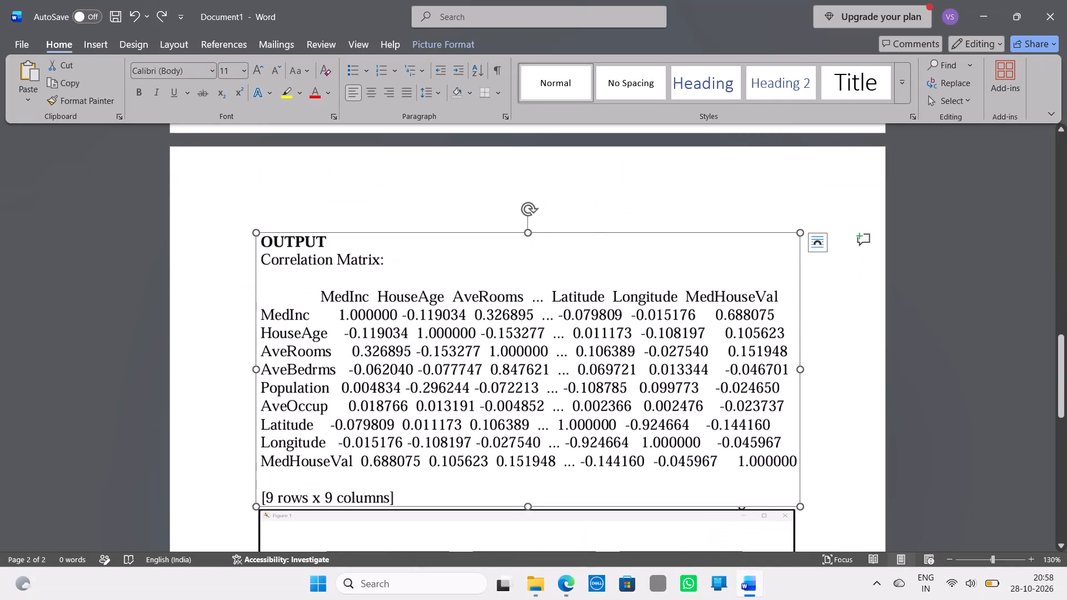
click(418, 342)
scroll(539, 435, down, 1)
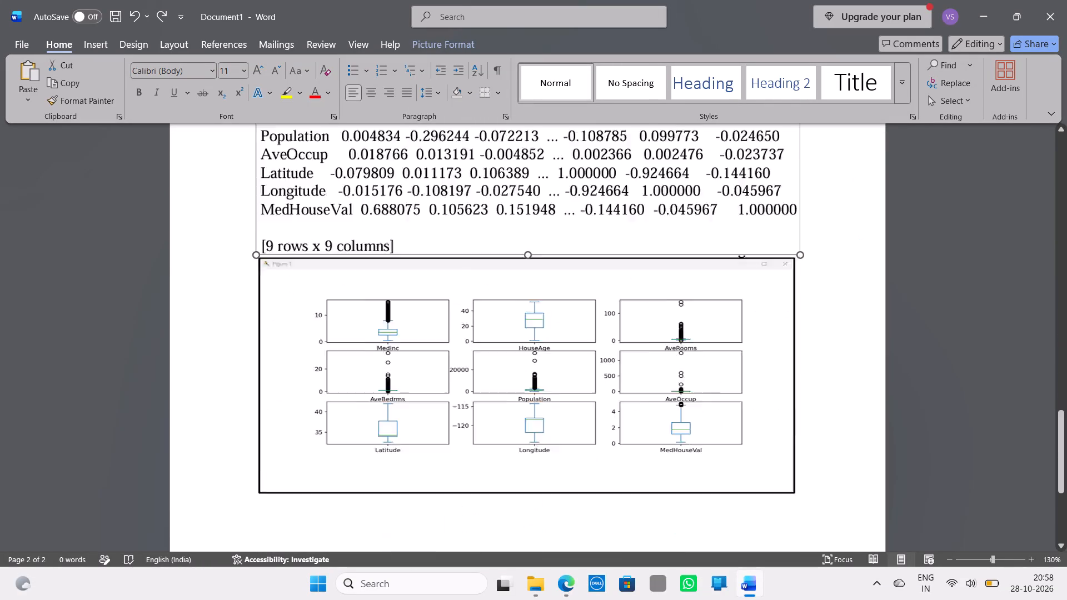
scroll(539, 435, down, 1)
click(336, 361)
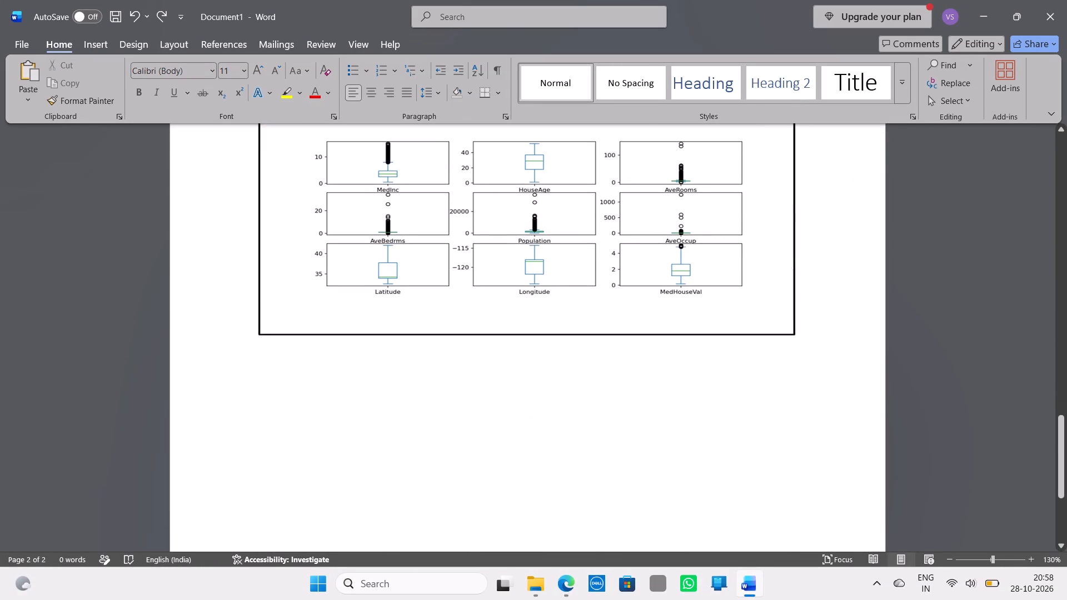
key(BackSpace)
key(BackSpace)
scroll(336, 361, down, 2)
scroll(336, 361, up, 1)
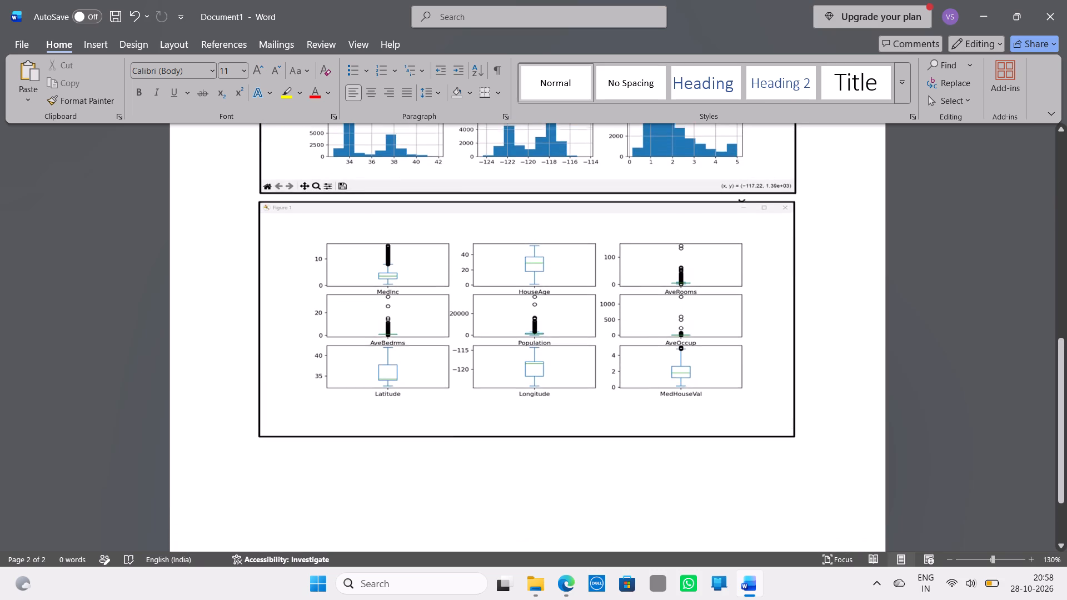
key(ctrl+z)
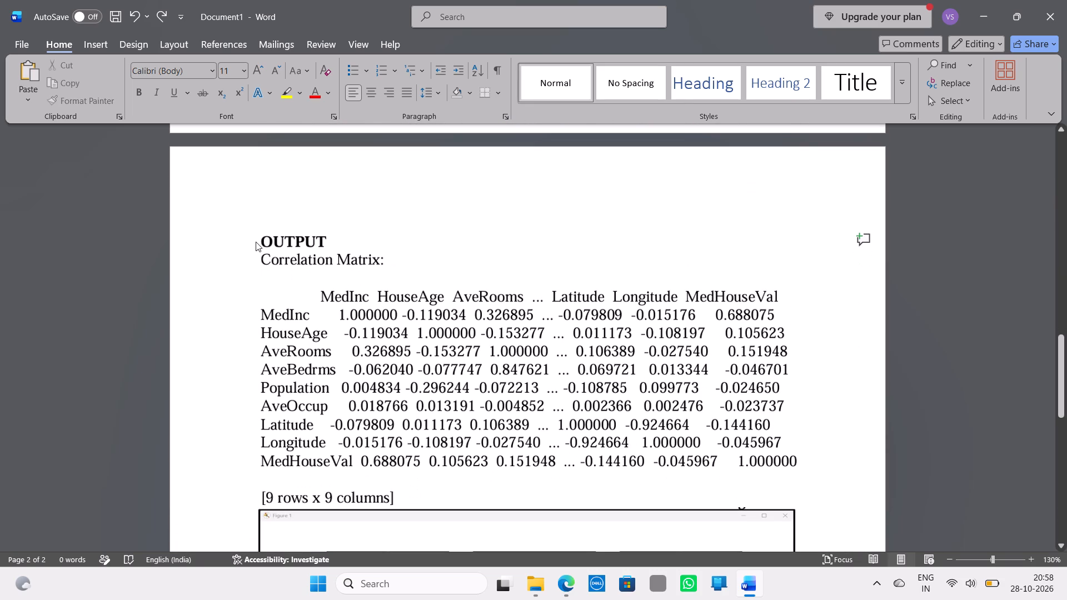
Select the correlation matrix figure and reduce its height by roughly a seventh, keeping its width.
click(256, 242)
click(328, 294)
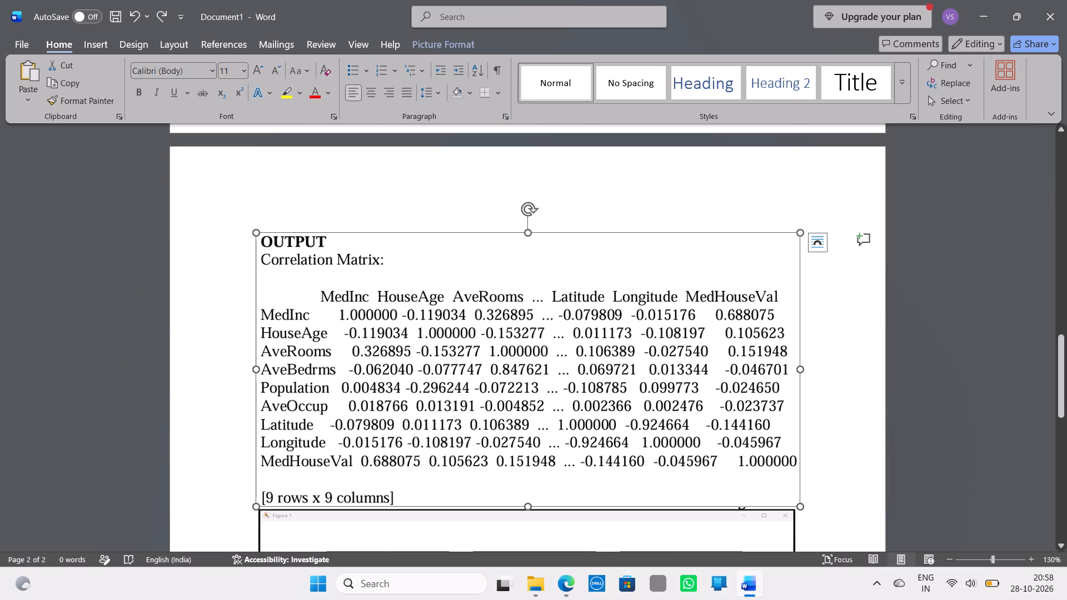
drag(528, 233, 531, 271)
Copy the correlation heatmap screenshot from the File Explorer Gallery and paste it into the Word document just before the histogram grid.
scroll(527, 467, up, 1)
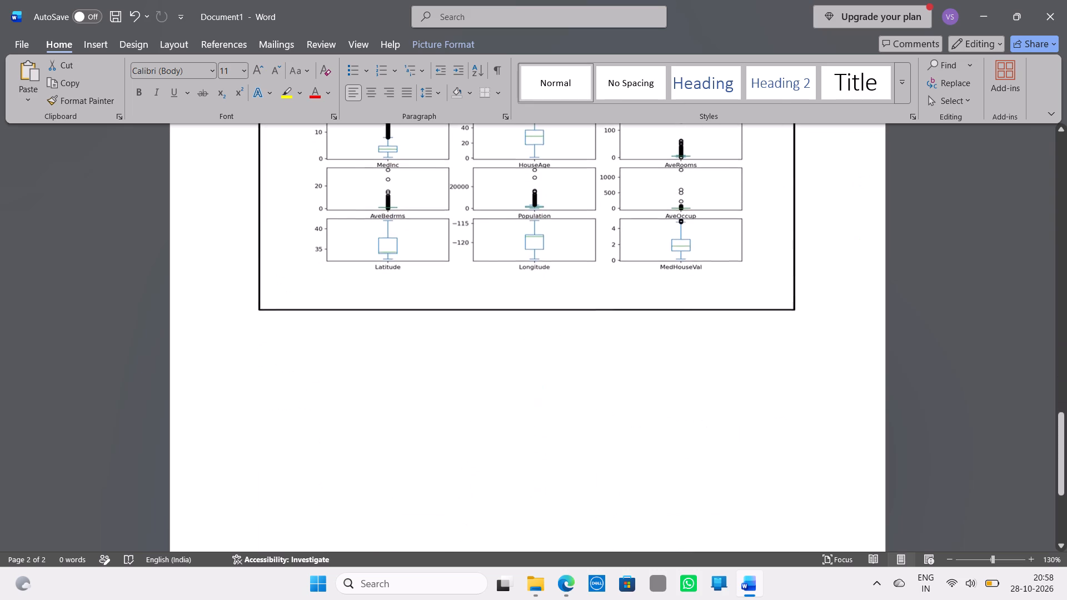
scroll(527, 467, up, 1)
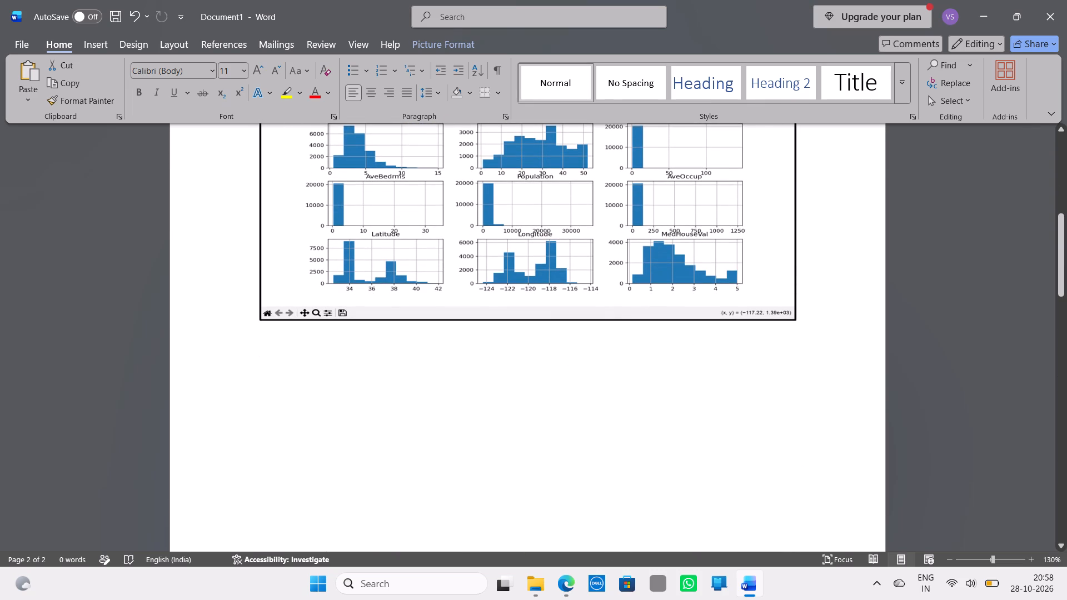
click(316, 378)
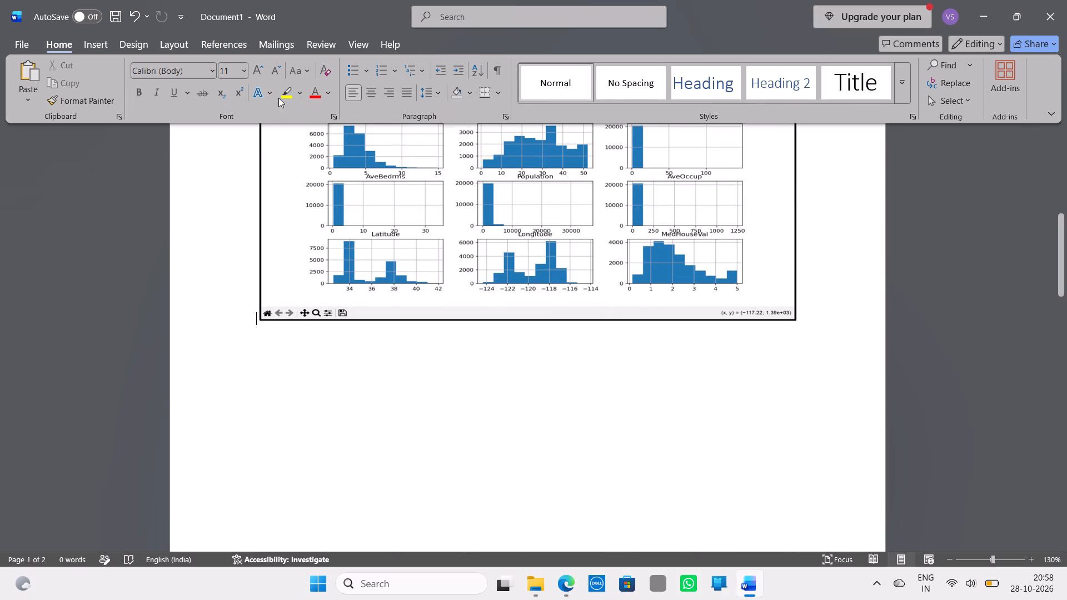
scroll(308, 276, left, 1)
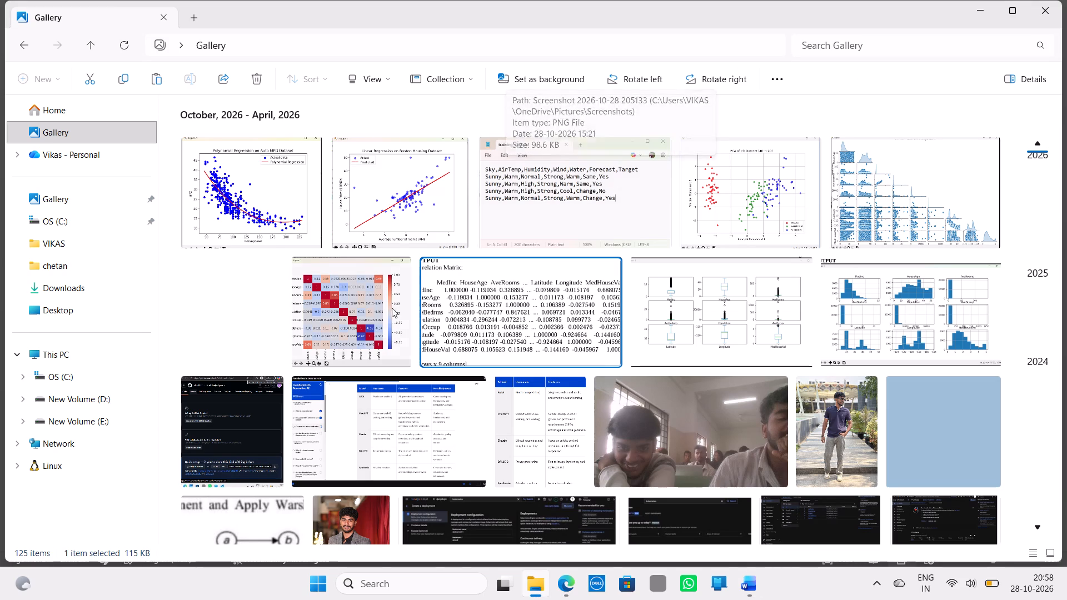
click(346, 308)
key(ctrl+c)
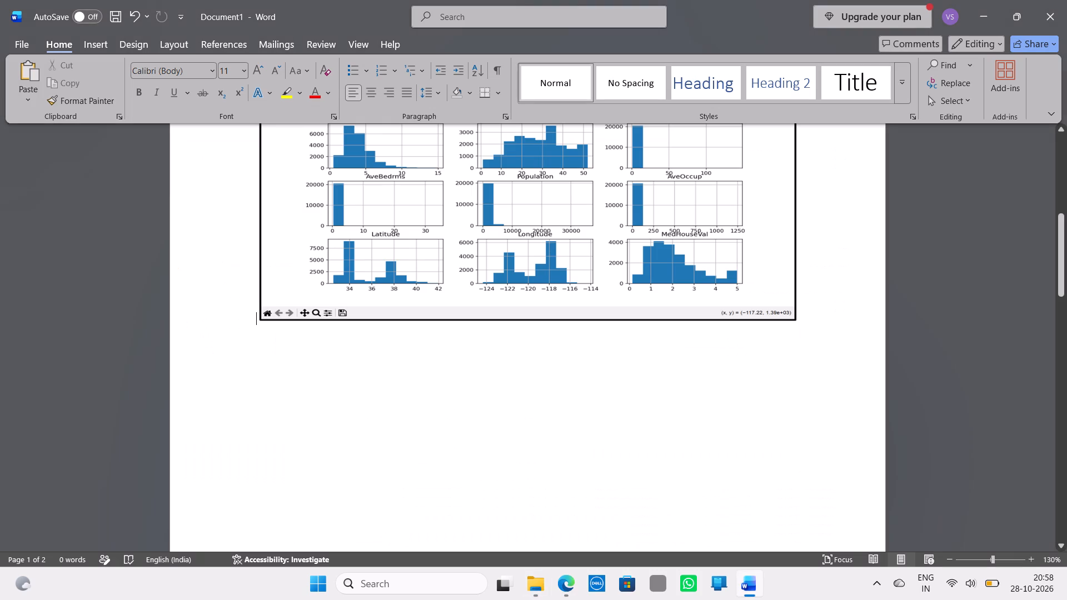
key(ctrl+v)
Flatten the correlation heatmap to a little over half its height, then scale it proportionally to about four-fifths of its width.
scroll(305, 339, up, 2)
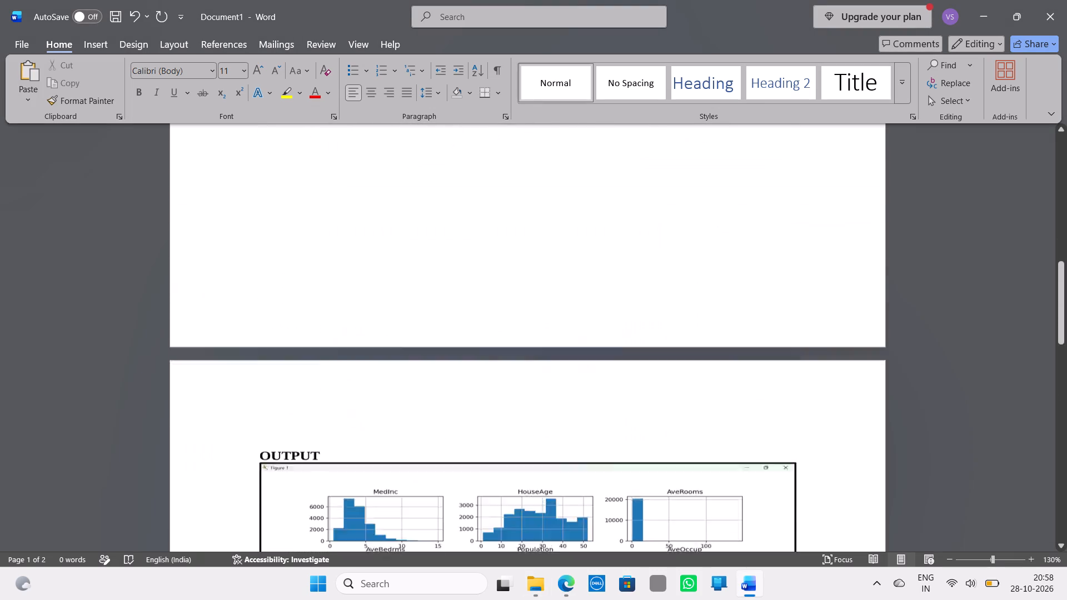
scroll(305, 339, up, 7)
scroll(305, 339, down, 1)
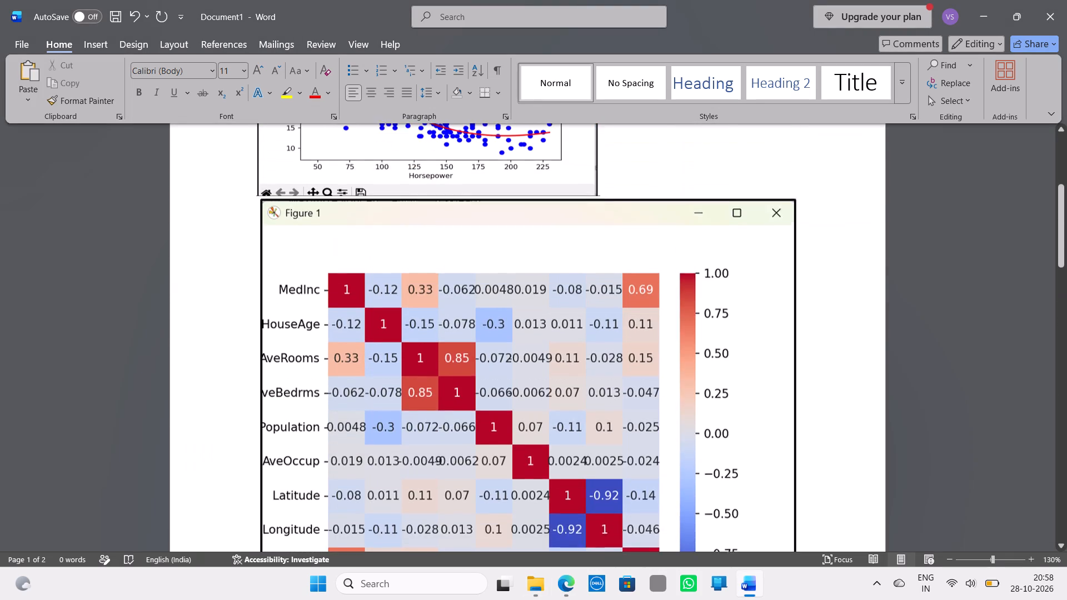
click(612, 258)
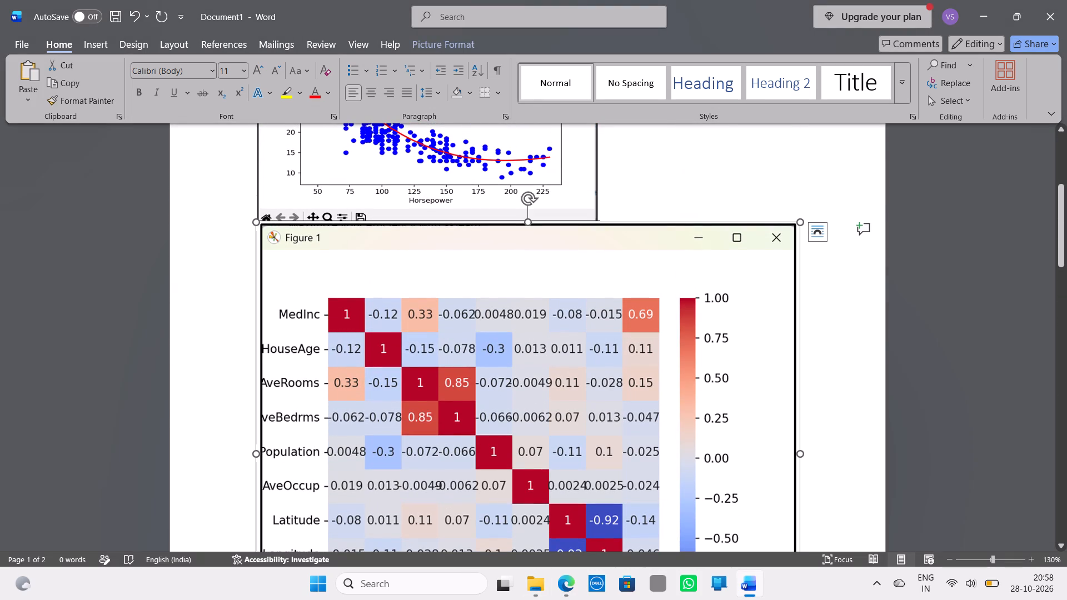
drag(528, 226, 536, 424)
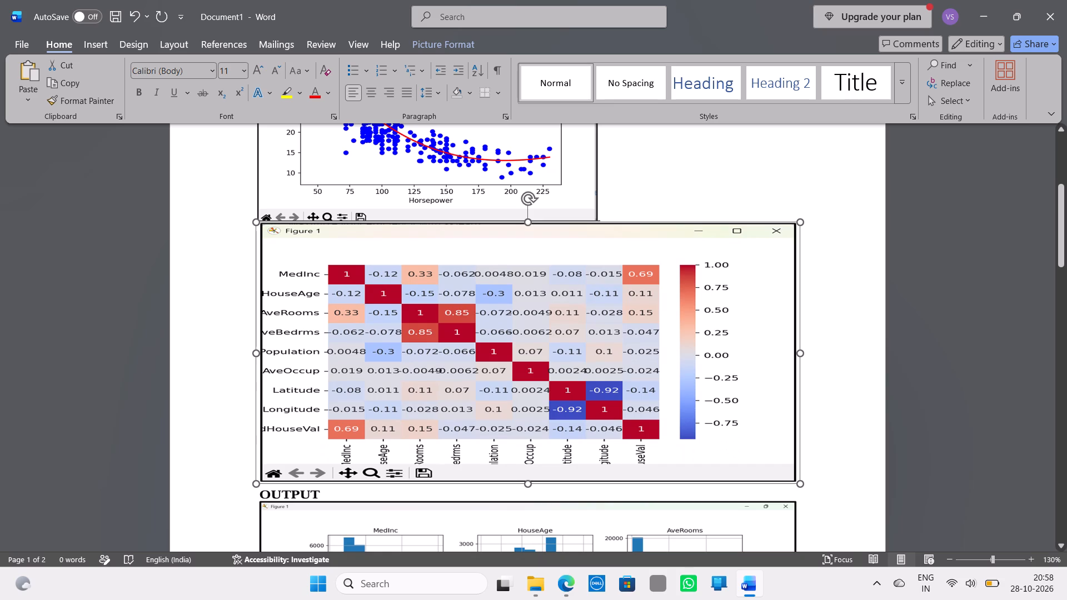
double_click(796, 478)
drag(800, 484, 627, 426)
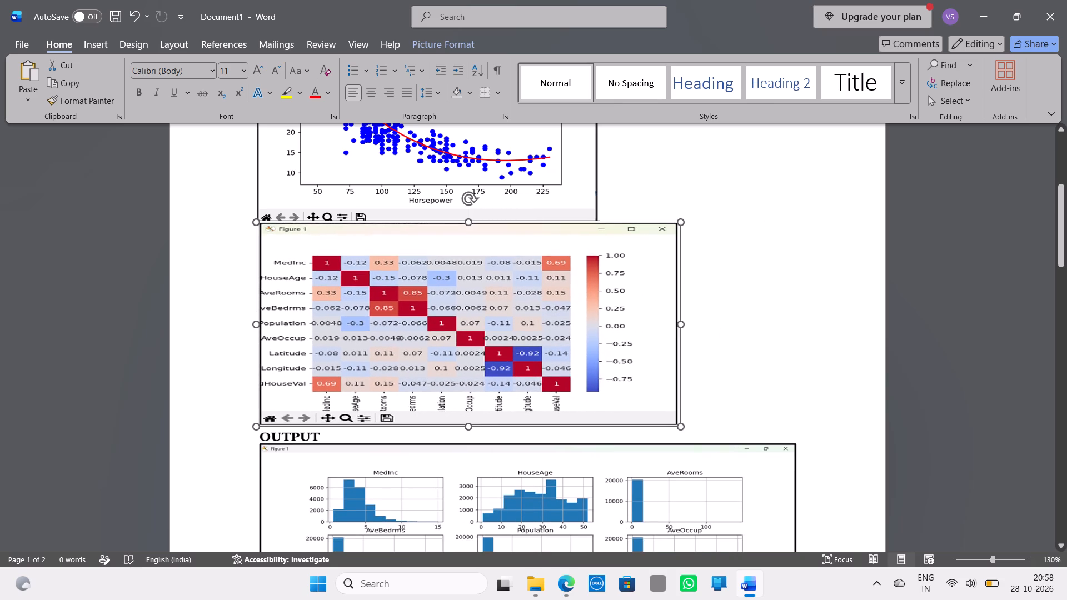
drag(627, 426, 592, 432)
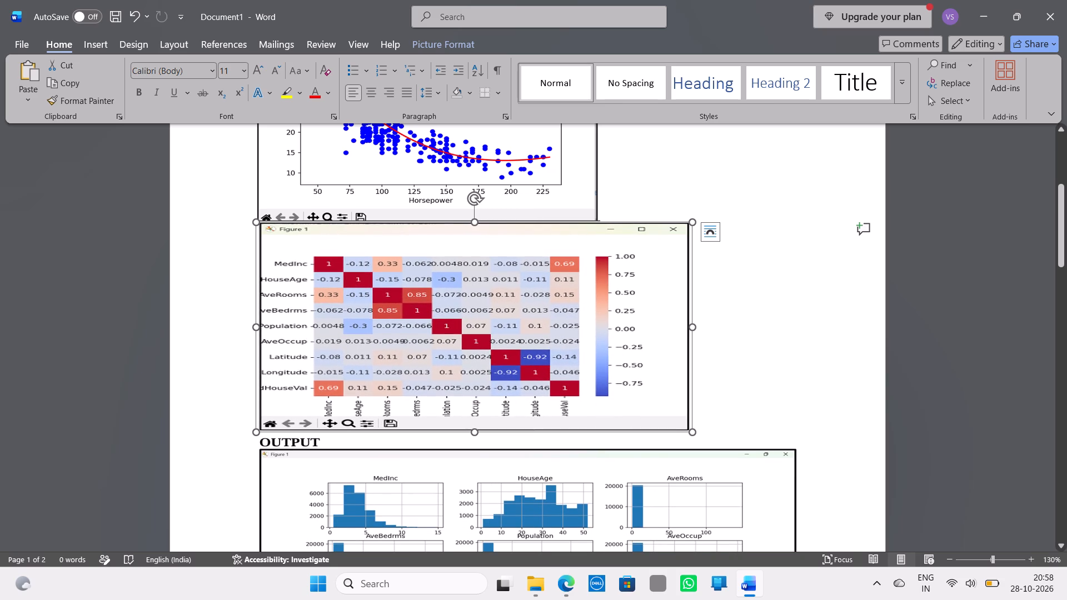
Review the layout of the histogram, correlation matrix and box plot pages through to the end of the document.
scroll(749, 404, down, 2)
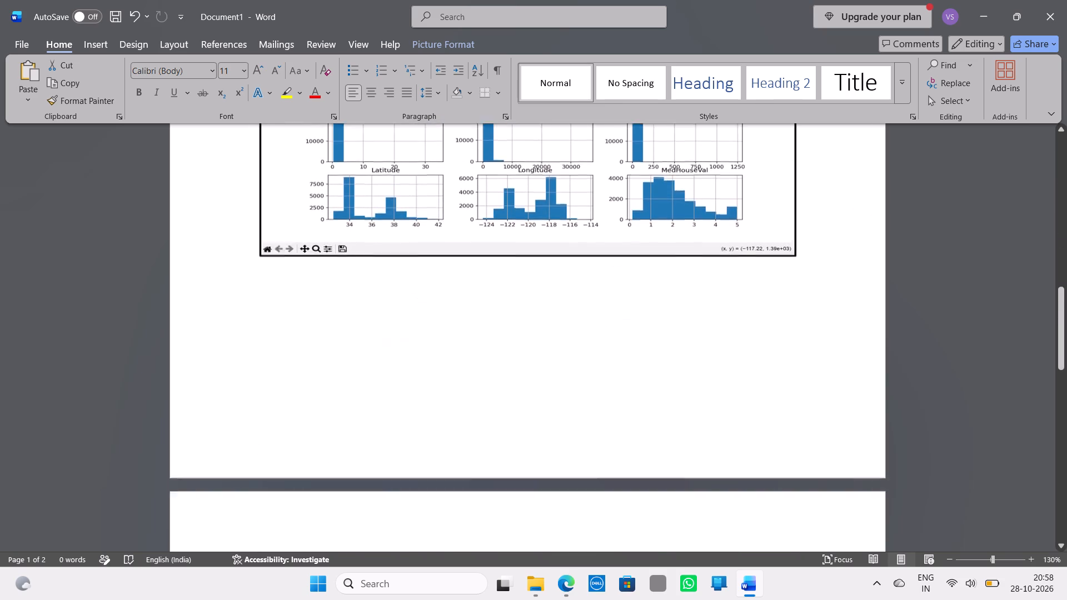
scroll(749, 404, down, 3)
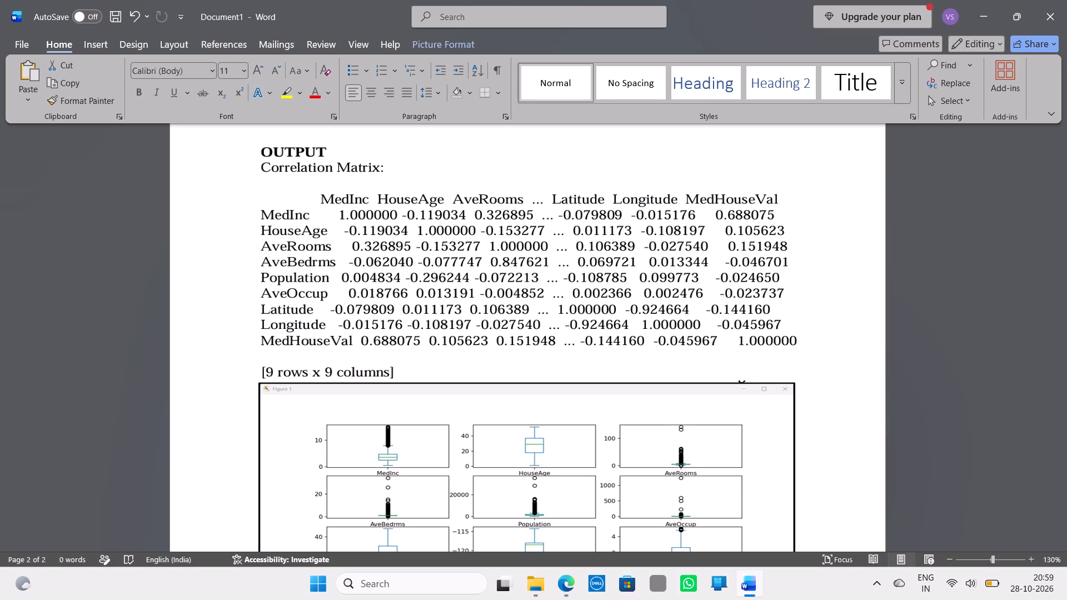
scroll(749, 404, down, 1)
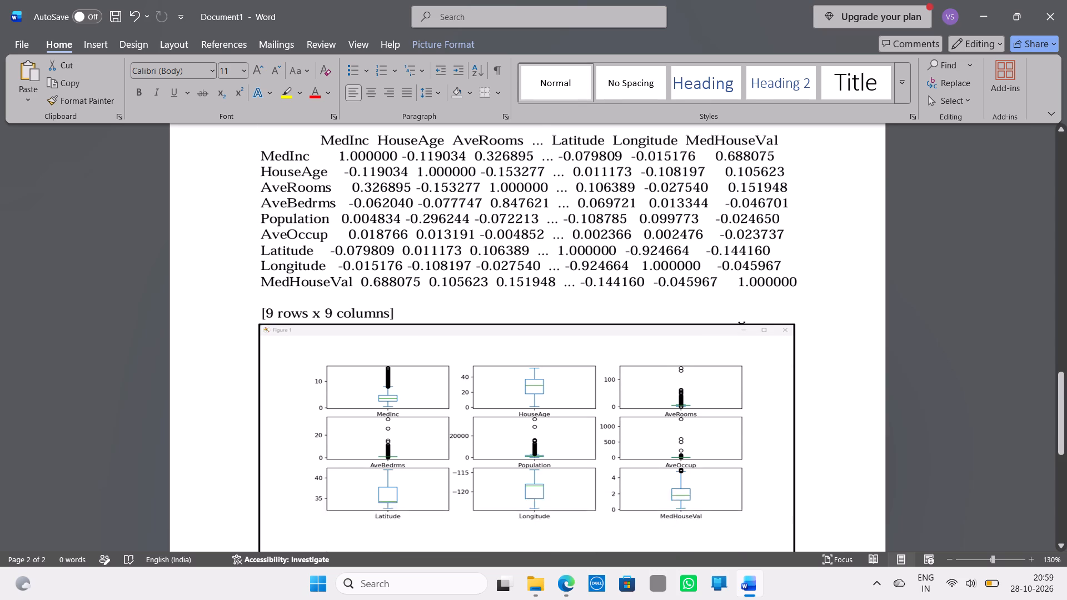
scroll(749, 404, down, 1)
scroll(749, 404, up, 4)
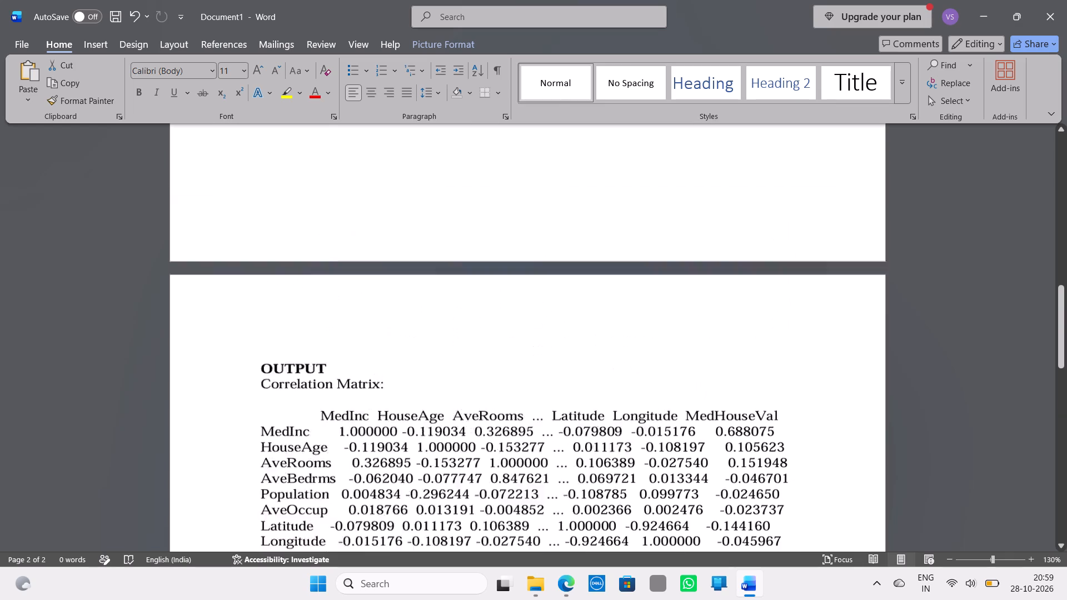
scroll(749, 404, up, 1)
scroll(749, 404, down, 2)
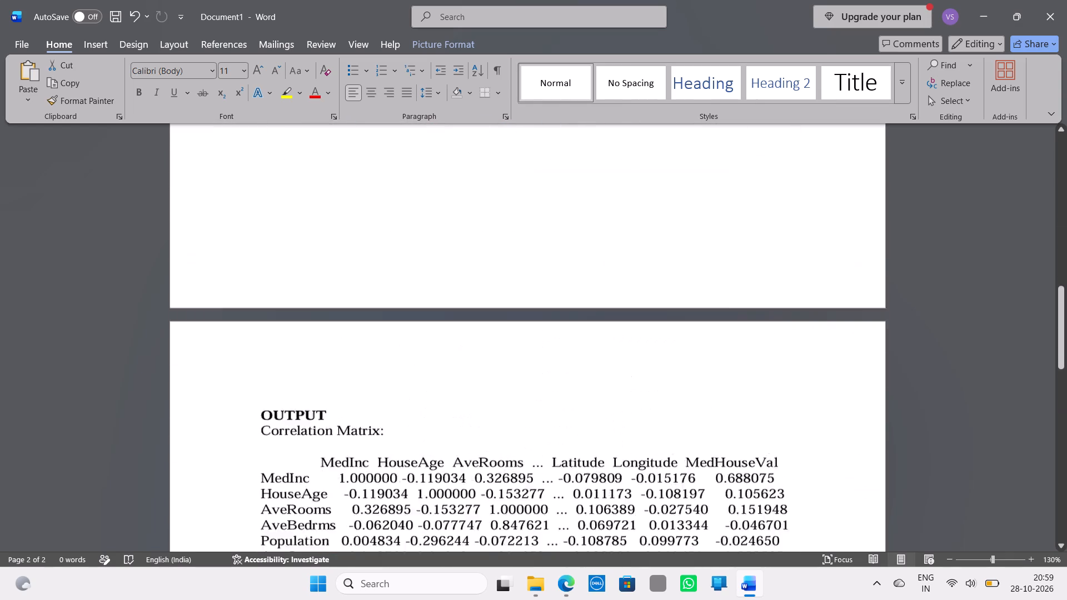
scroll(749, 404, down, 4)
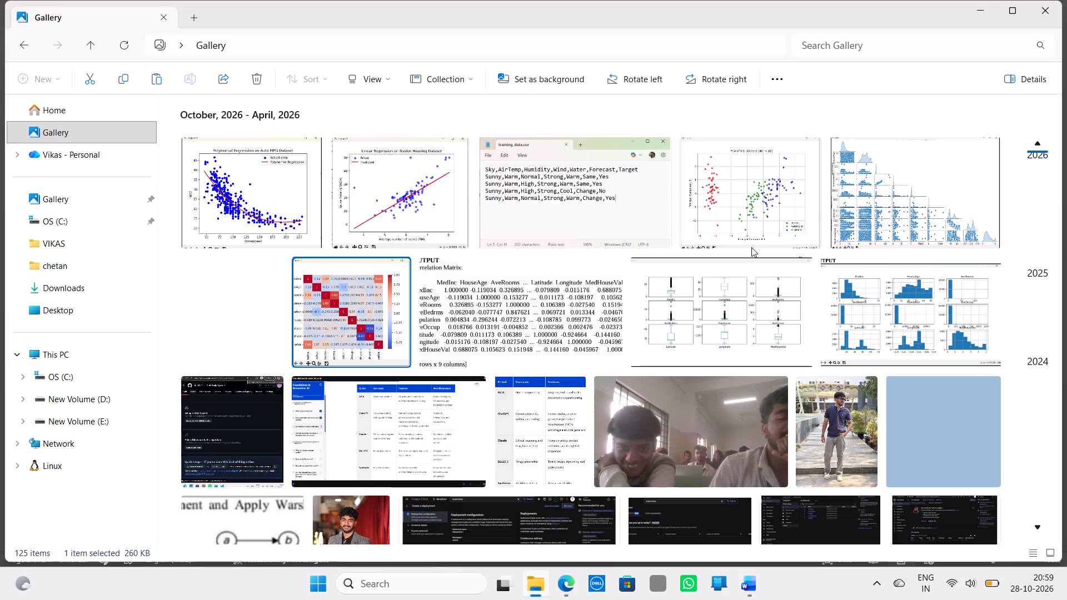
Copy the pair plot screenshot from the File Explorer Gallery and paste it into the Word document after the box plot grid.
click(855, 216)
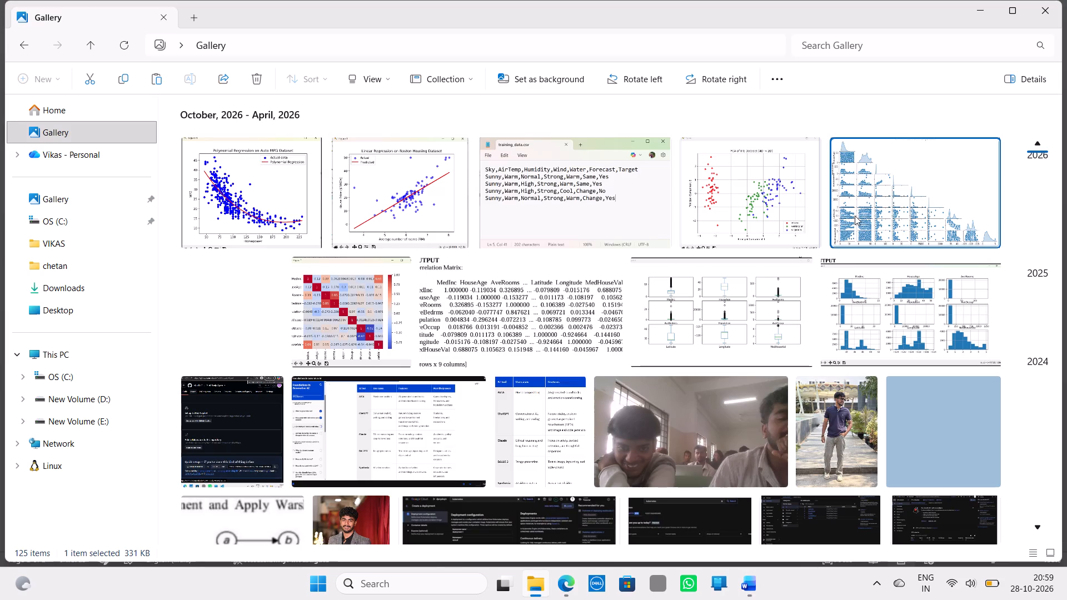
key(ctrl+c)
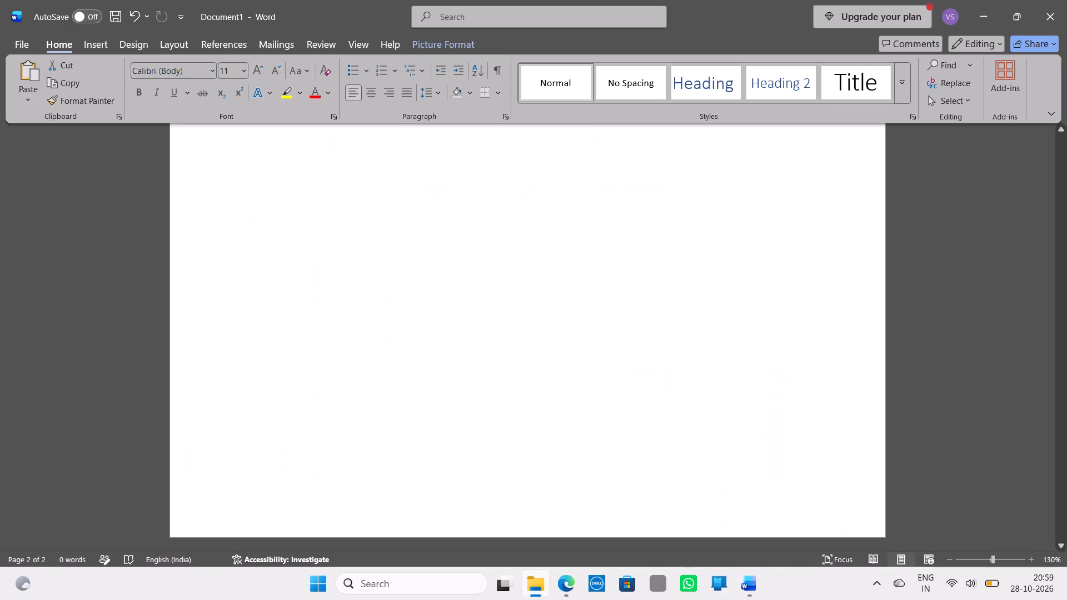
scroll(564, 268, up, 2)
scroll(619, 417, down, 1)
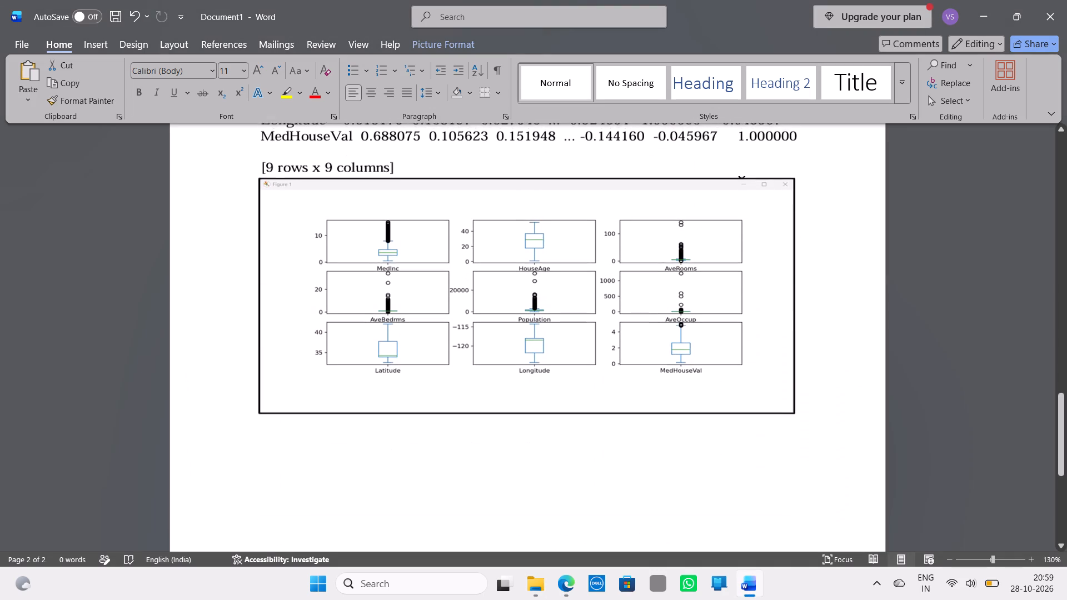
click(809, 406)
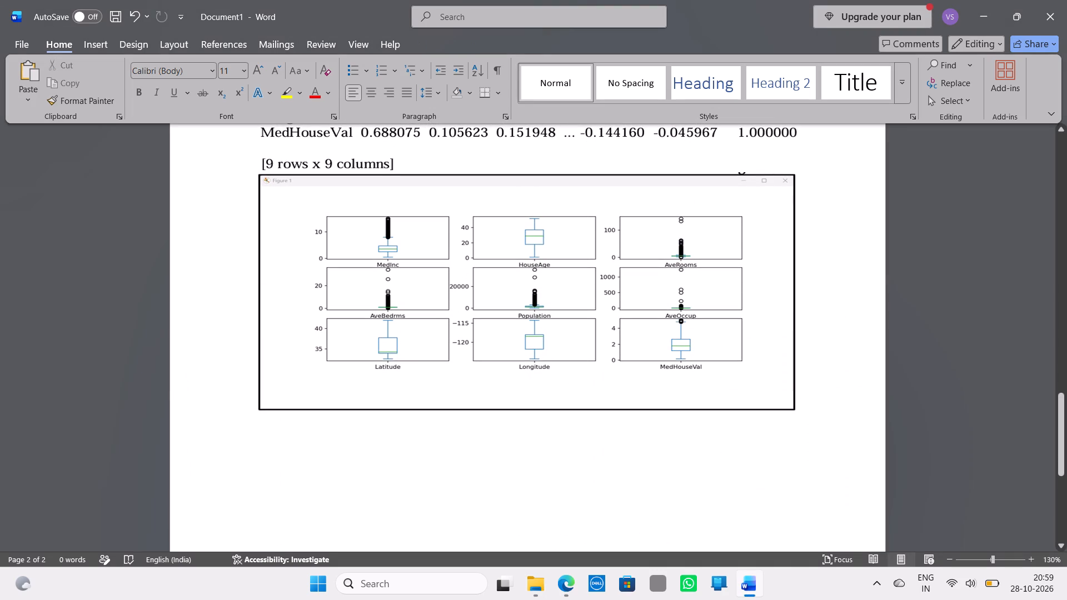
key(ctrl+v)
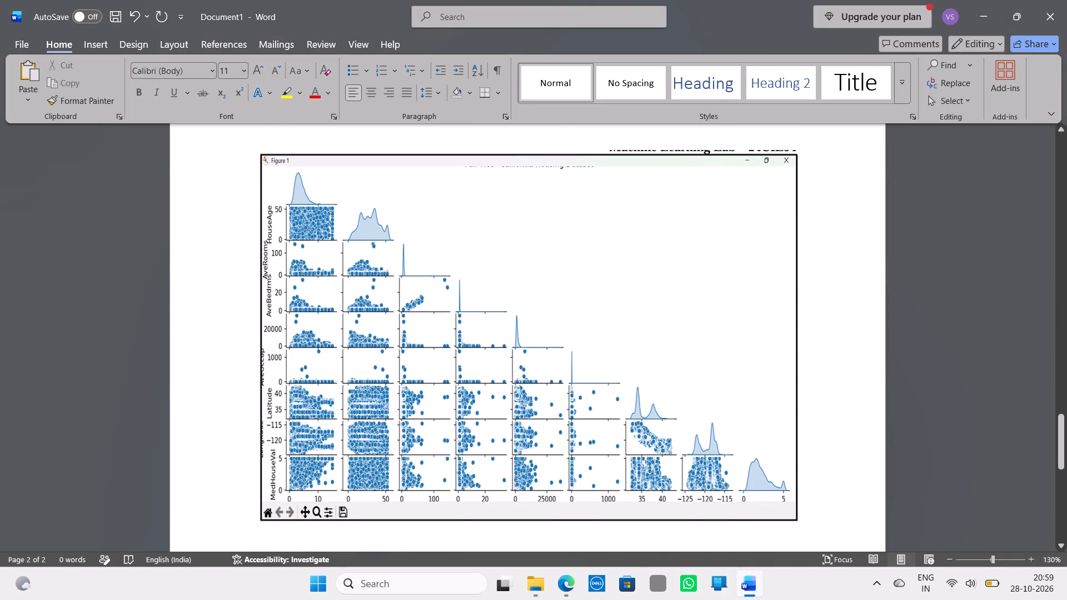
Scale the pasted pair plot down proportionally by about 5% so it fits beneath the box plot grid.
click(590, 476)
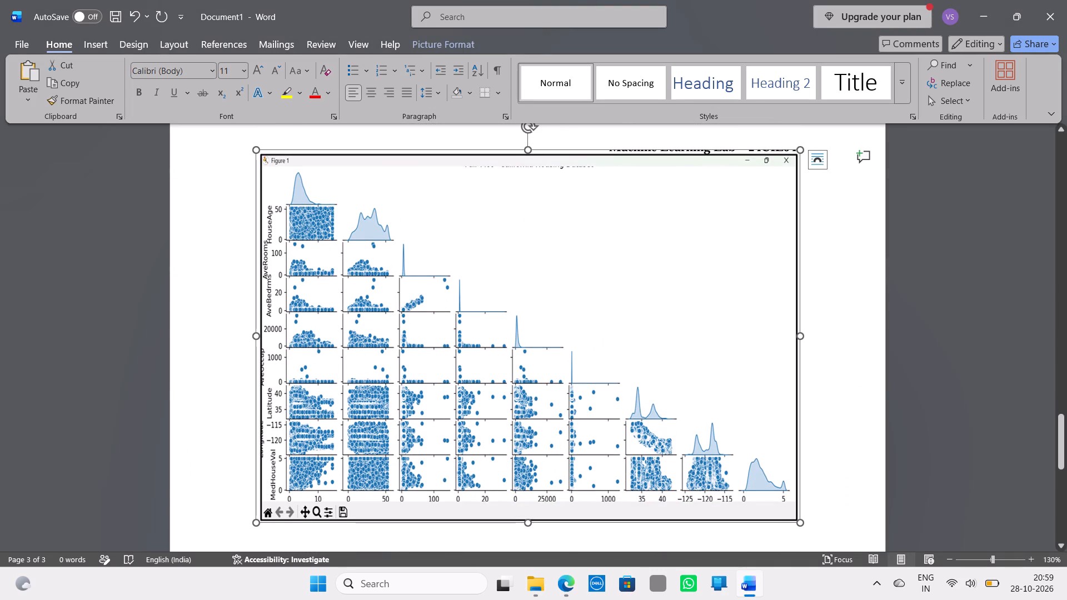
drag(797, 521, 773, 376)
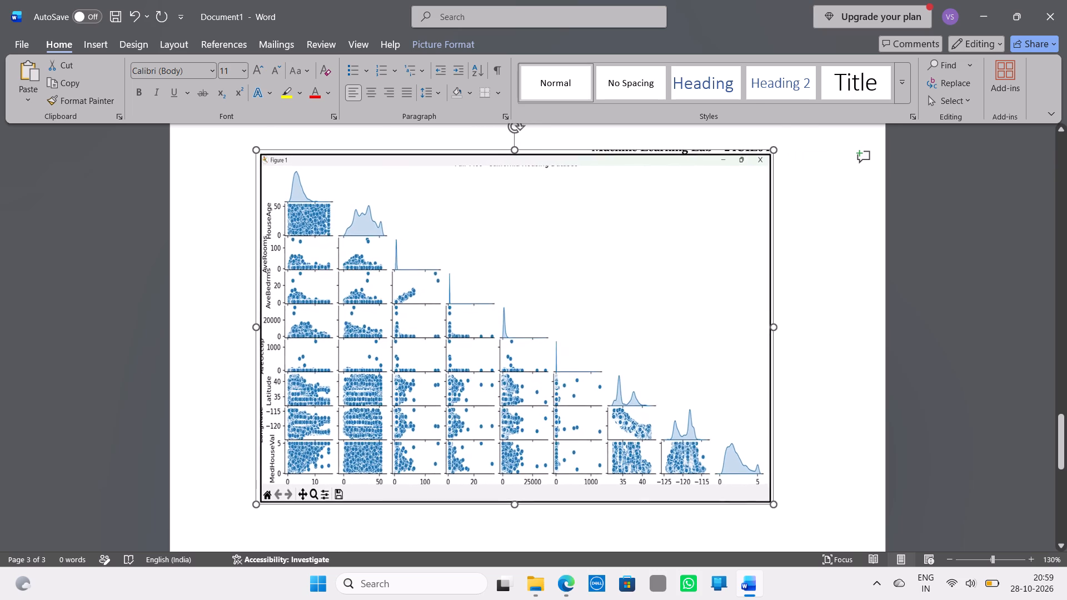
drag(773, 376, 774, 385)
scroll(522, 469, down, 2)
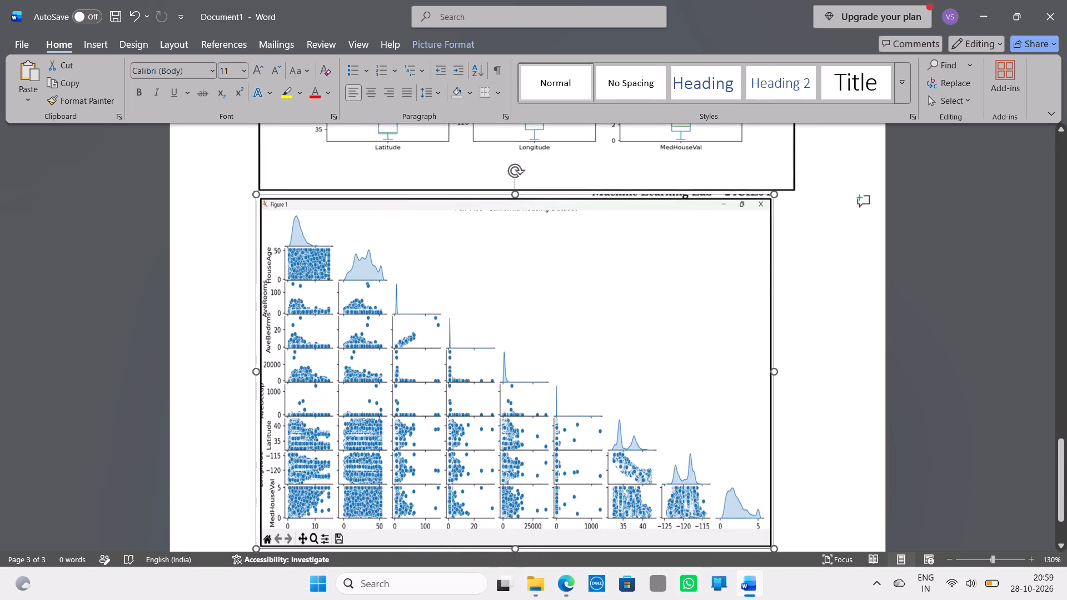
scroll(522, 469, down, 1)
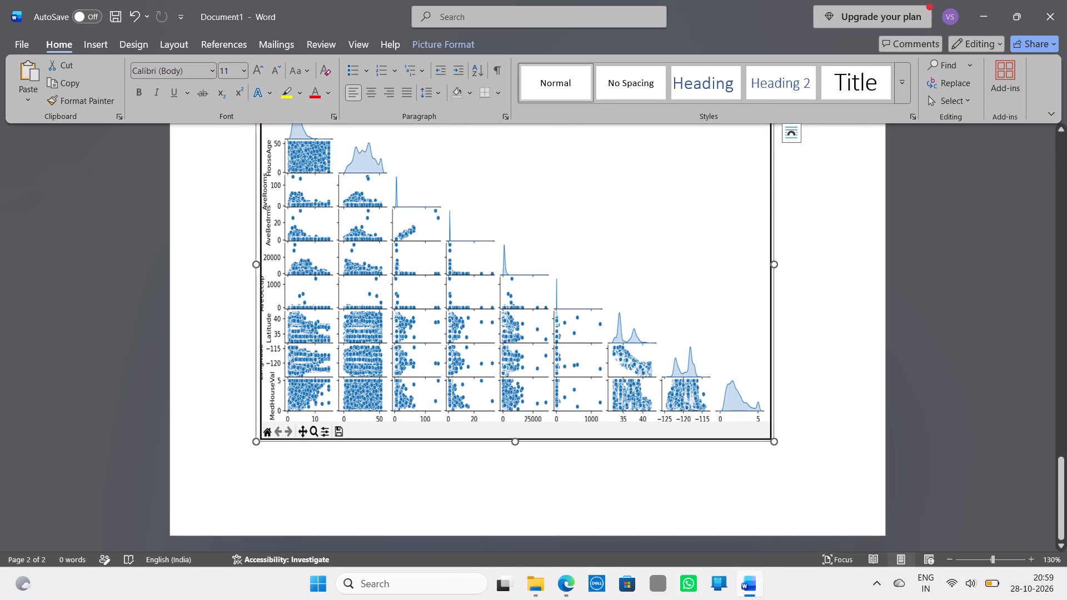
scroll(430, 472, down, 2)
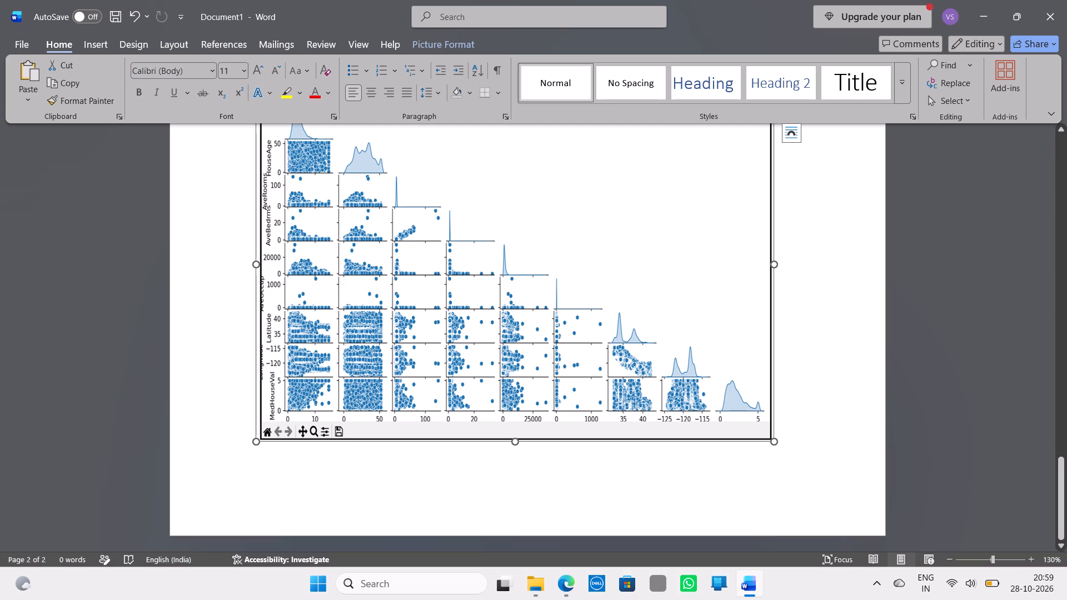
Copy the Iris PCA scatter plot screenshot from the File Explorer Gallery and paste it into the Word document after the pair plot.
click(809, 434)
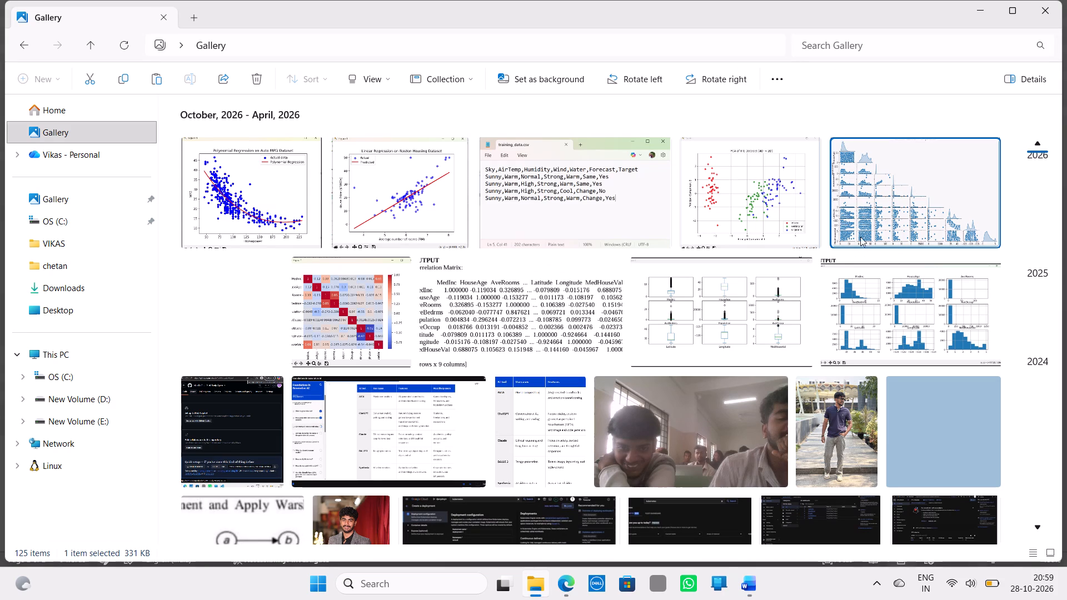
click(740, 191)
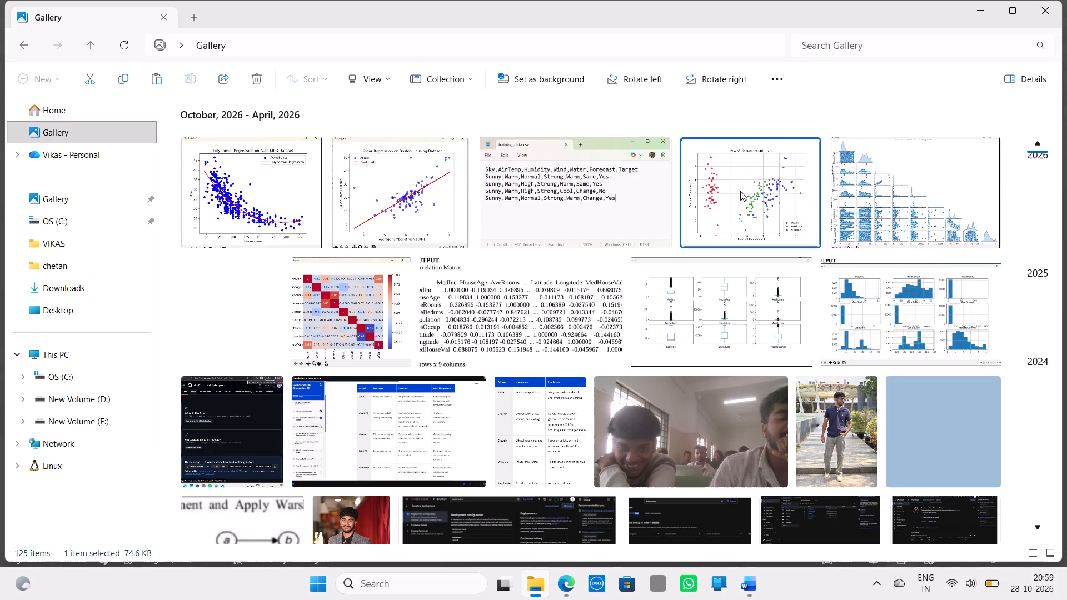
key(ctrl+c)
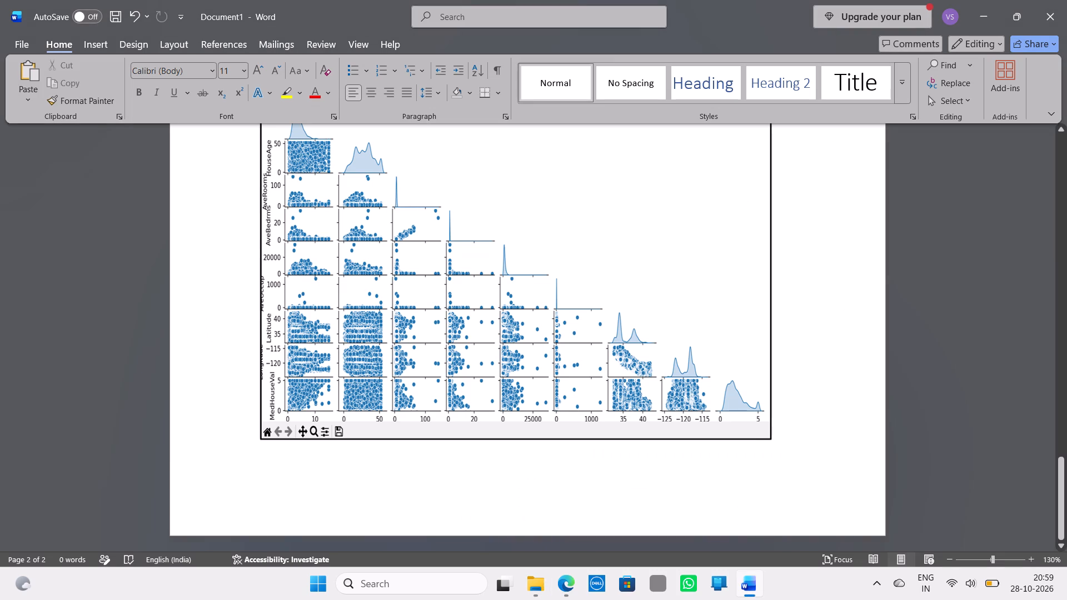
key(ctrl+v)
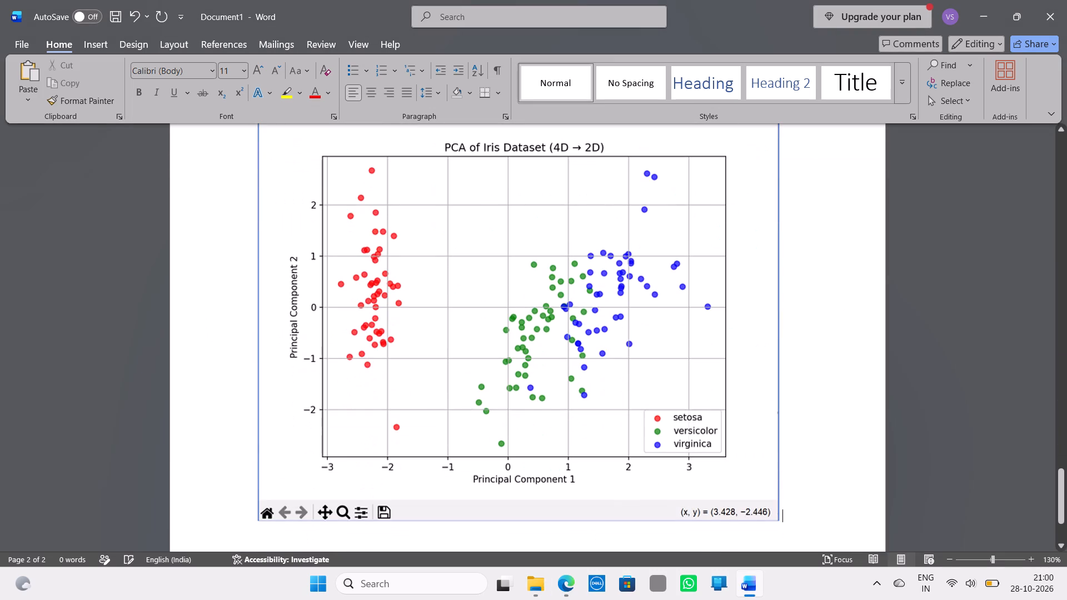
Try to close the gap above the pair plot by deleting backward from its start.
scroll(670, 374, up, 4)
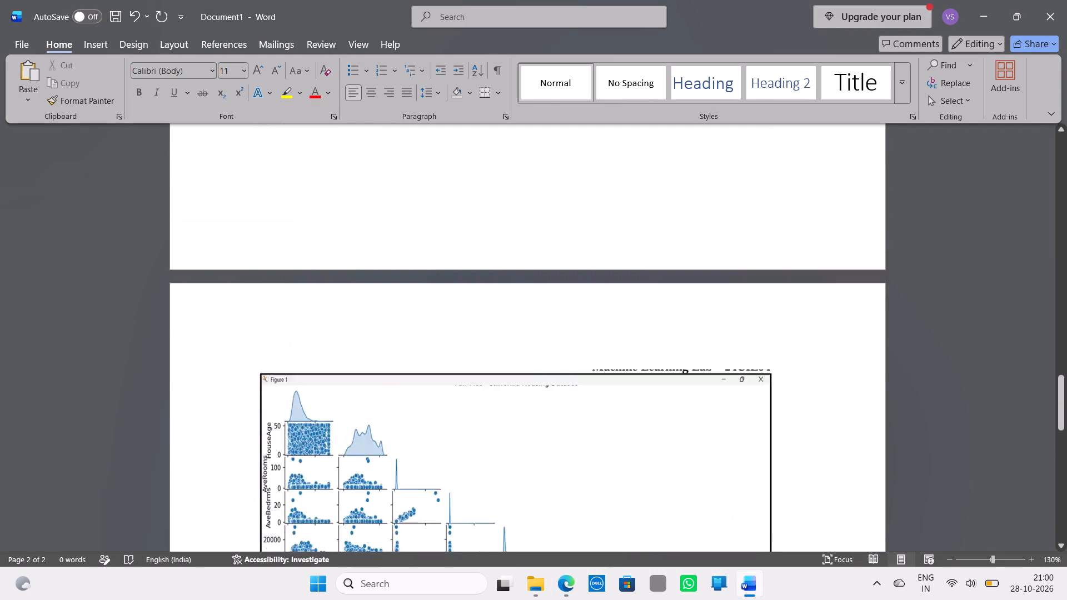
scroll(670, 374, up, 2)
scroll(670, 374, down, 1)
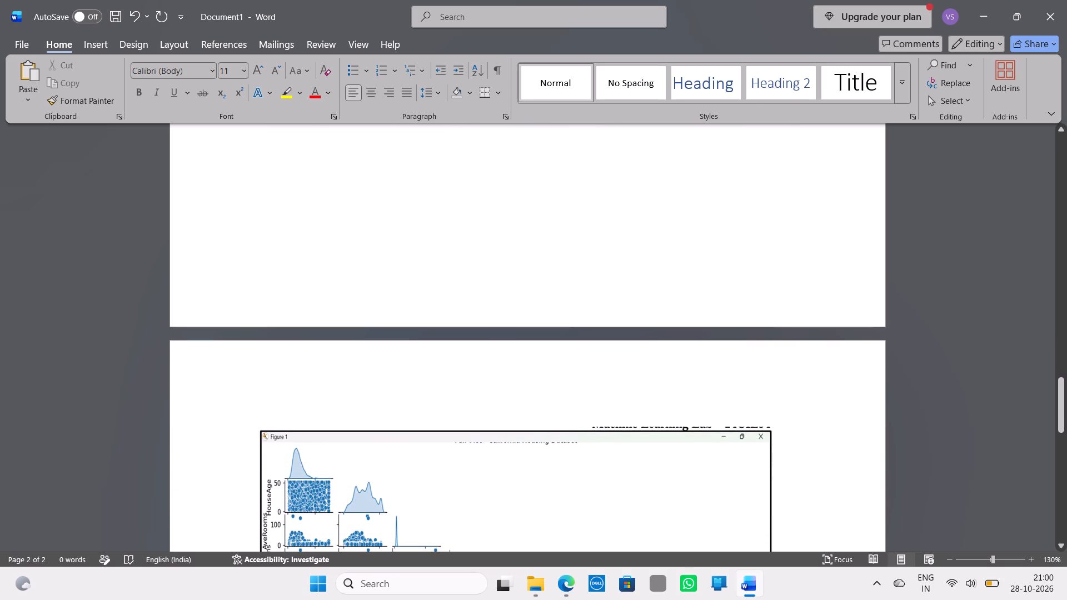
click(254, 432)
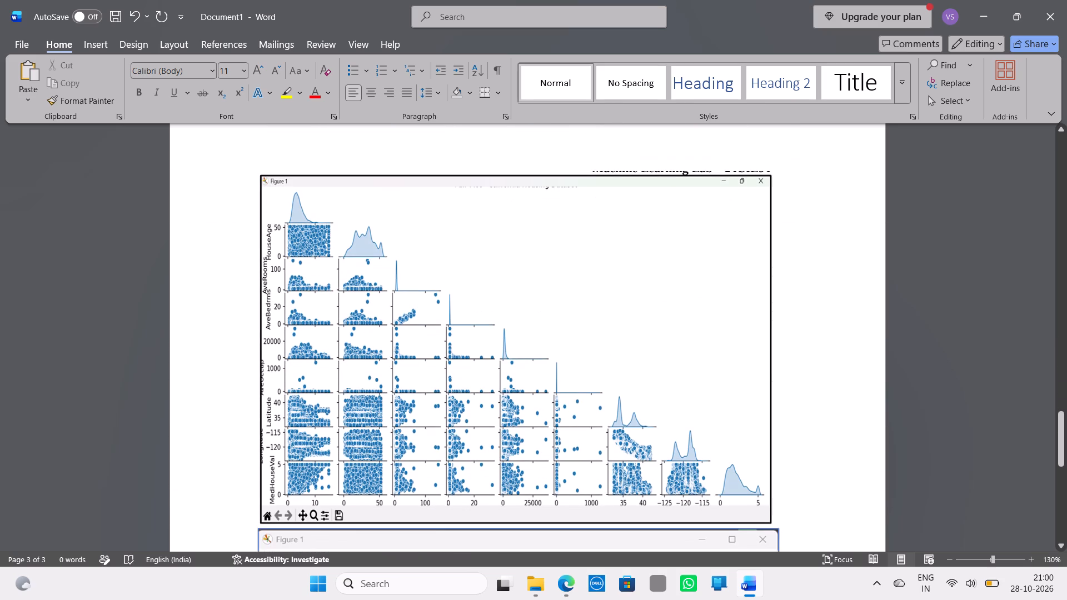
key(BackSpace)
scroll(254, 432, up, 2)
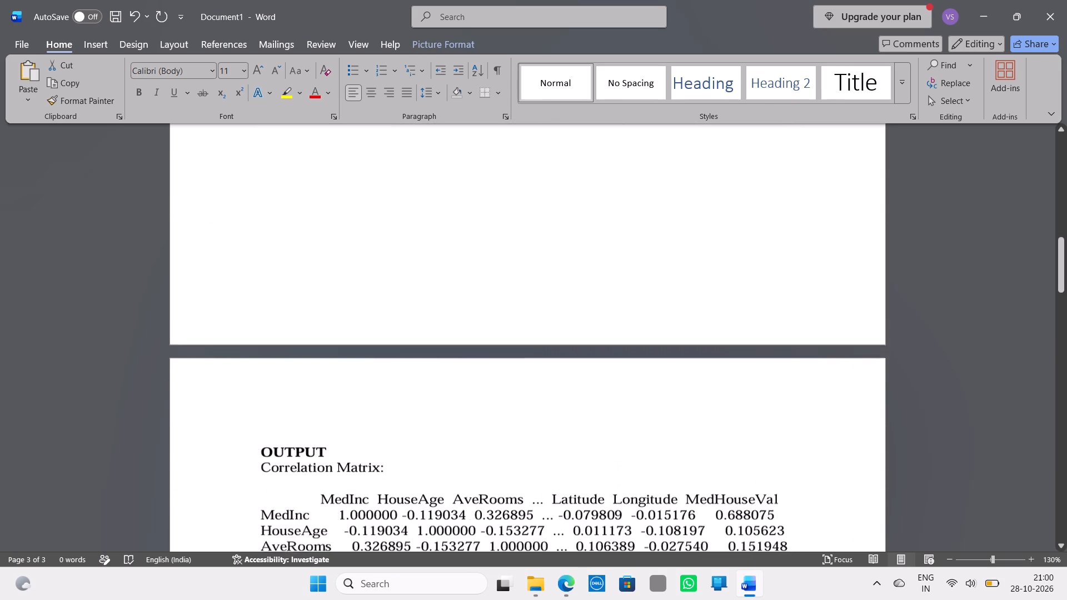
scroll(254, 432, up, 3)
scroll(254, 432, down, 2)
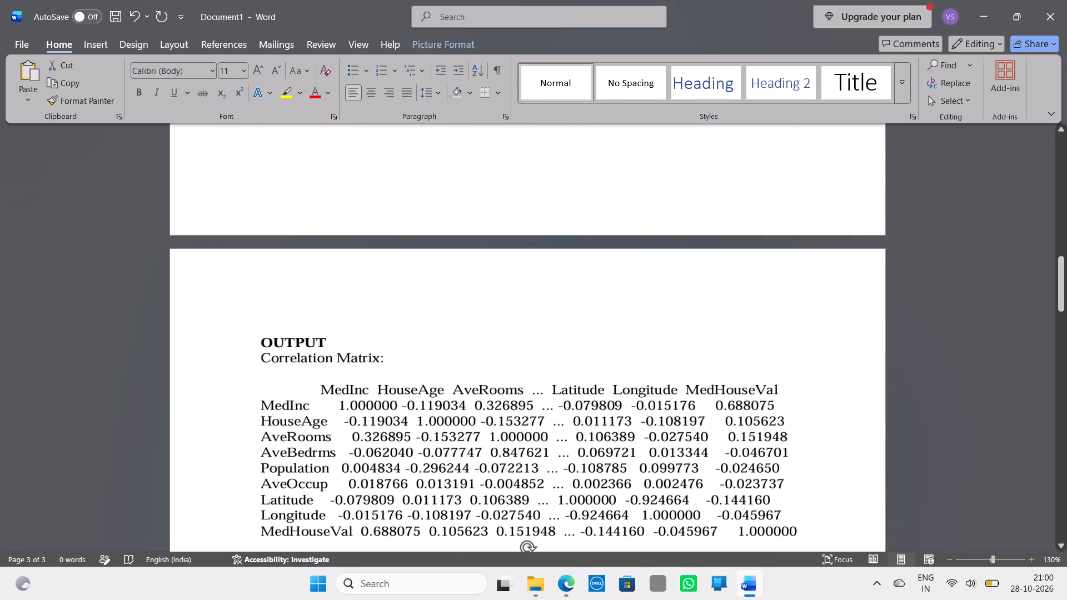
Select the pair plot above the Iris PCA figure and scale it down proportionally by about one-sixth.
scroll(254, 432, down, 3)
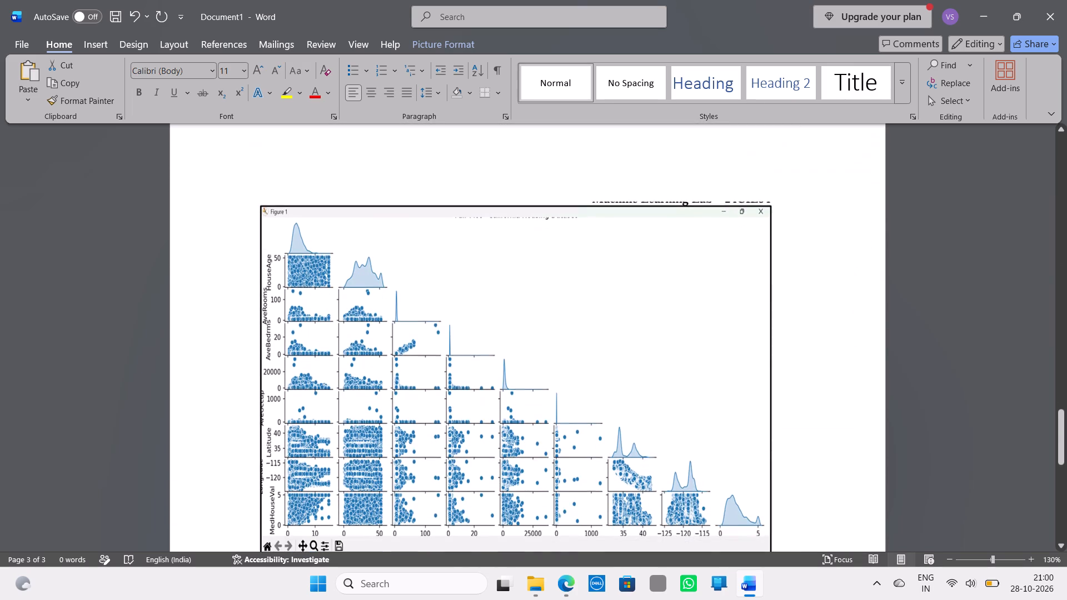
scroll(254, 432, down, 1)
click(629, 511)
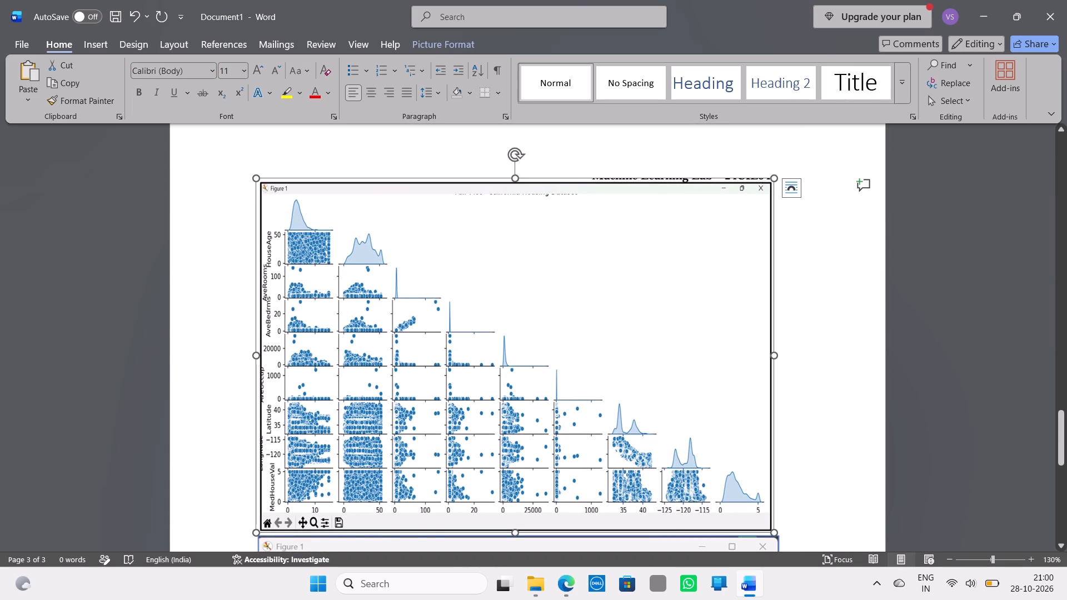
drag(775, 531, 689, 411)
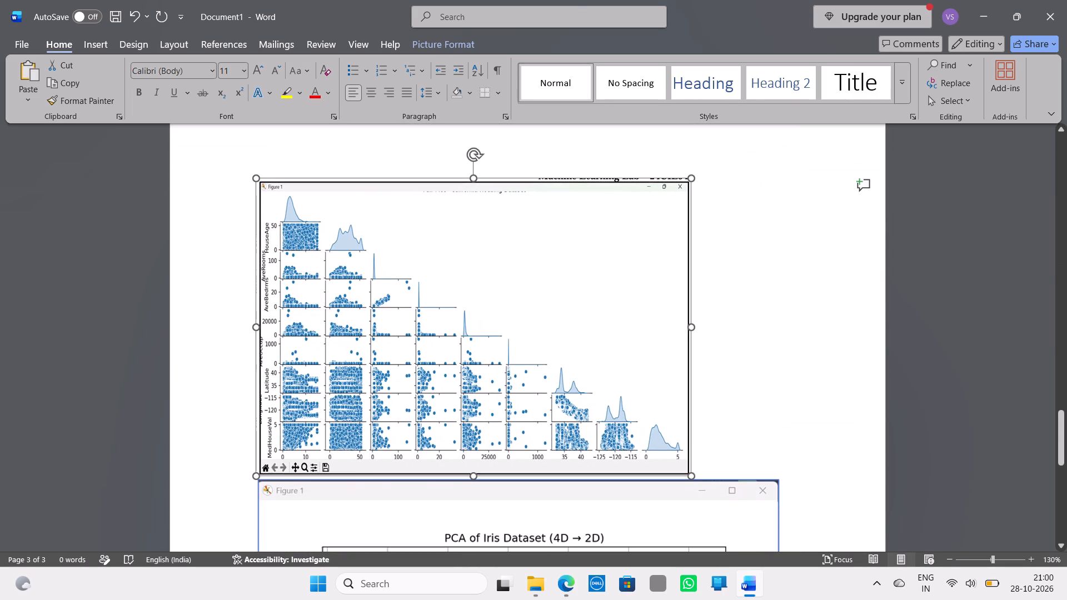
Enlarge the pair plot by about 3% and reduce its height alone by about 10%.
drag(689, 411, 705, 410)
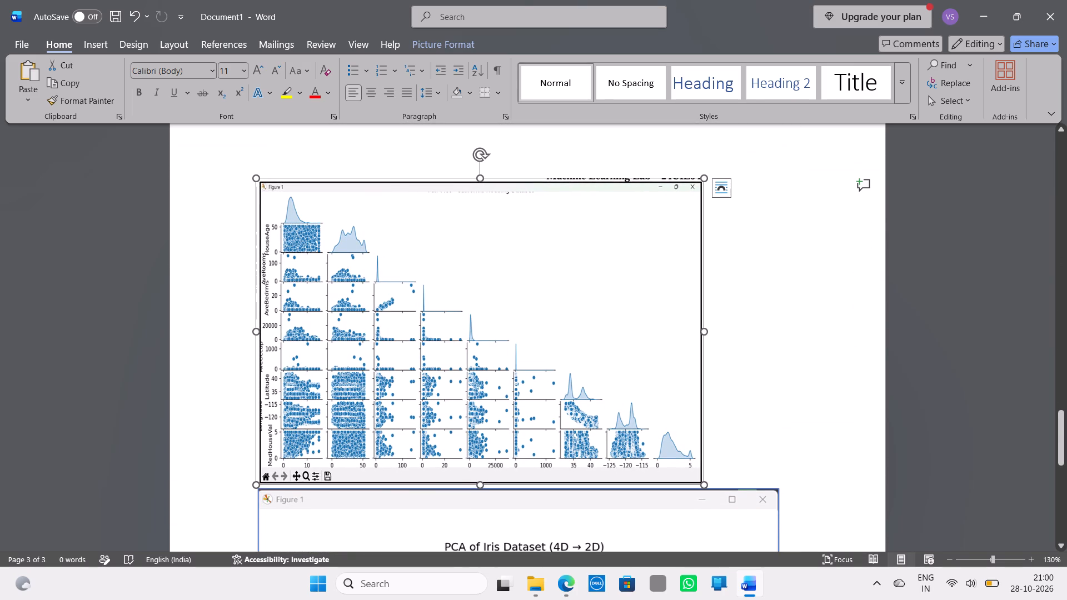
drag(479, 481, 487, 451)
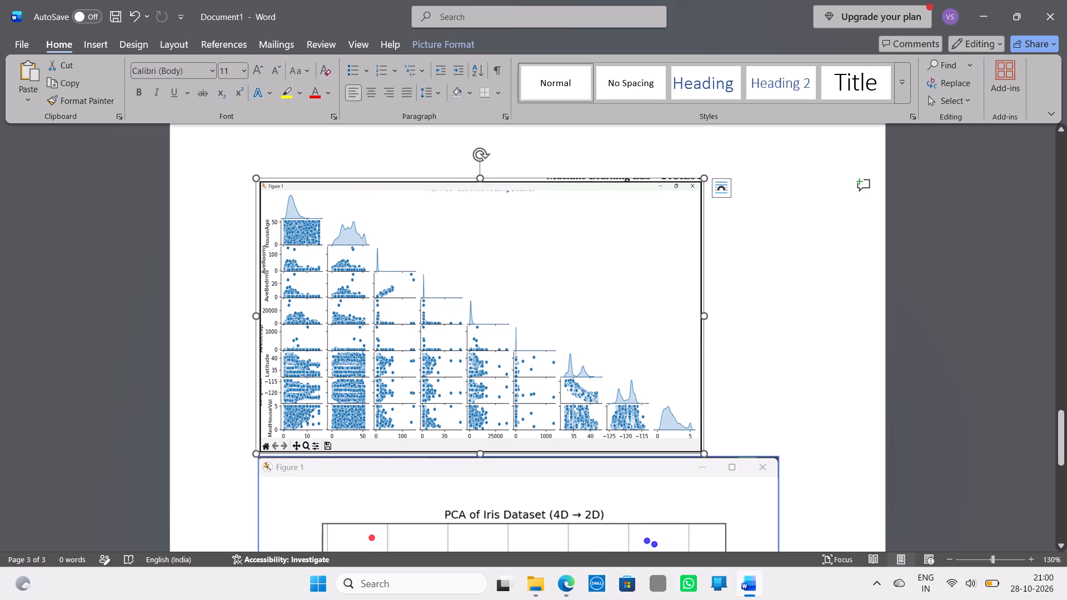
Select the Iris PCA figure and reduce its height by about 40% and its width by about 10% beneath the pair plot.
scroll(515, 489, down, 3)
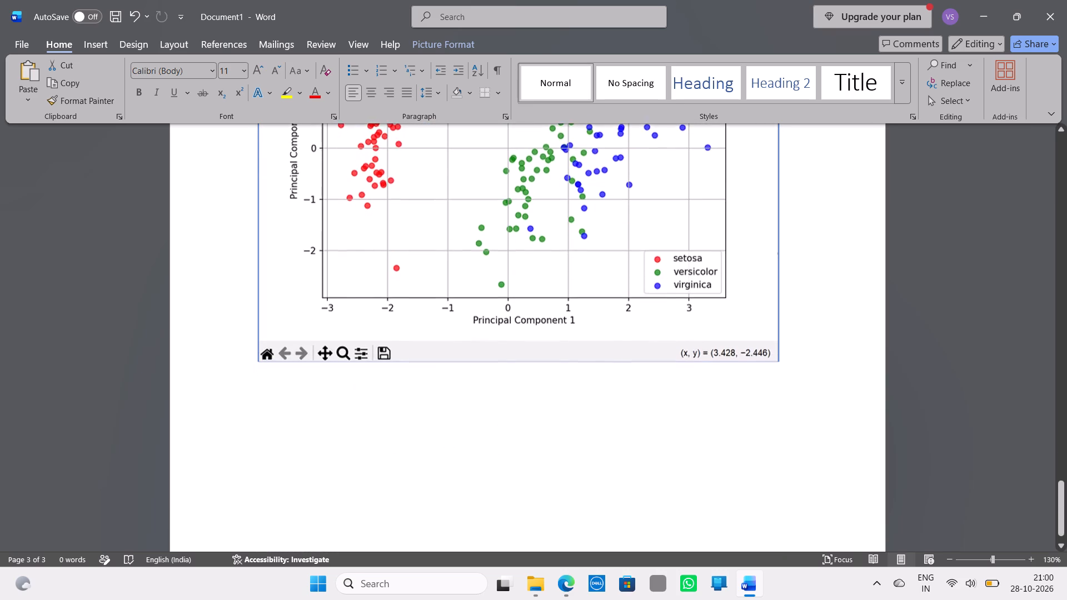
click(528, 329)
click(516, 312)
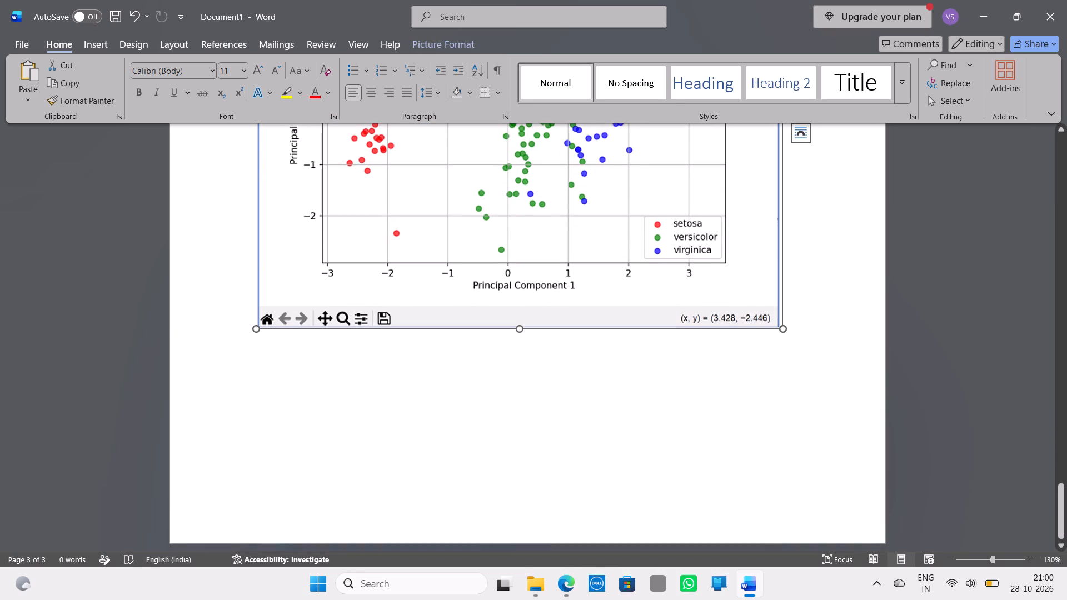
drag(520, 327, 502, 248)
scroll(502, 248, up, 1)
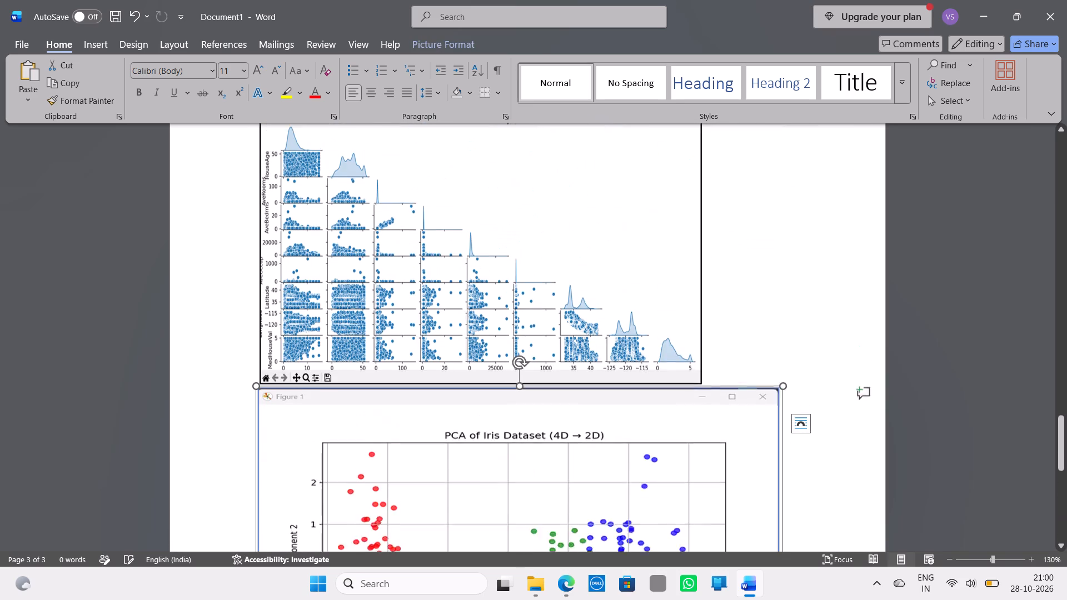
scroll(502, 248, up, 1)
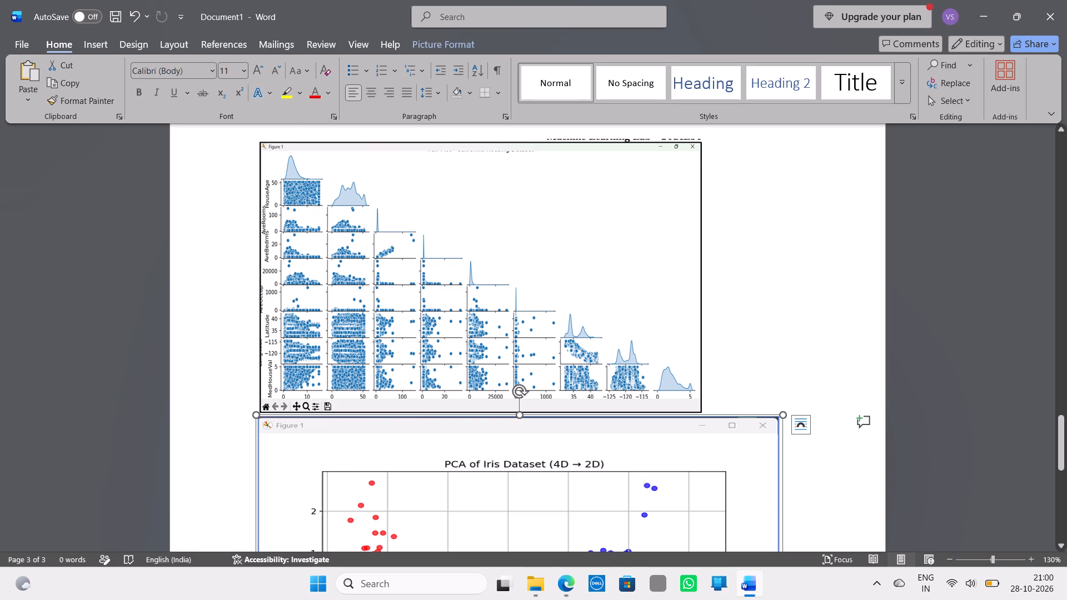
scroll(630, 508, down, 2)
drag(517, 395, 525, 289)
scroll(525, 289, up, 1)
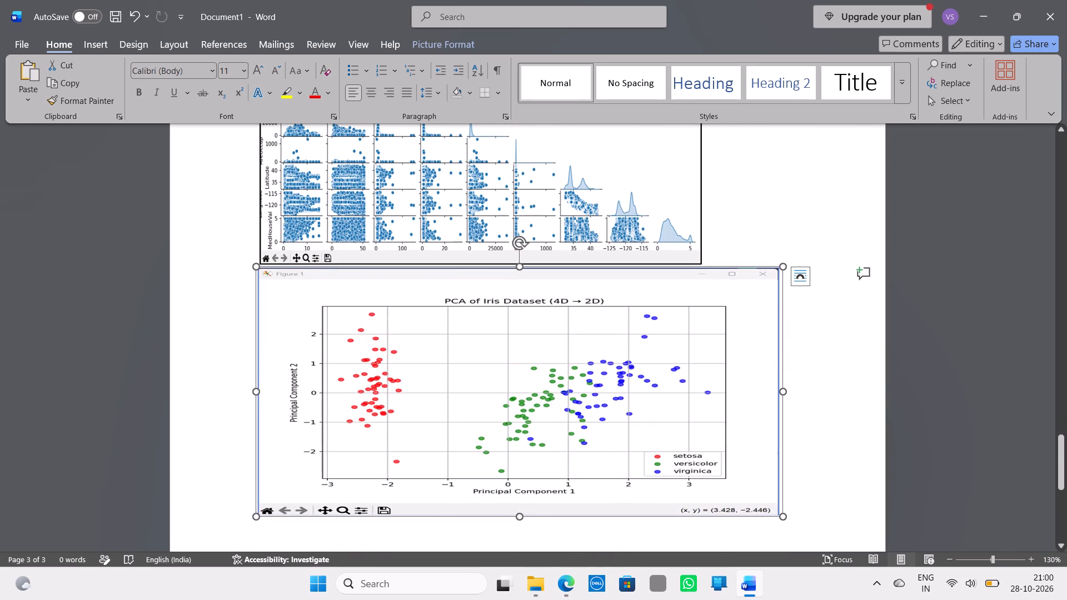
drag(782, 392, 726, 385)
Copy the training data CSV screenshot from the File Explorer Gallery and paste it into the Word document after the box plot grid.
scroll(512, 291, up, 1)
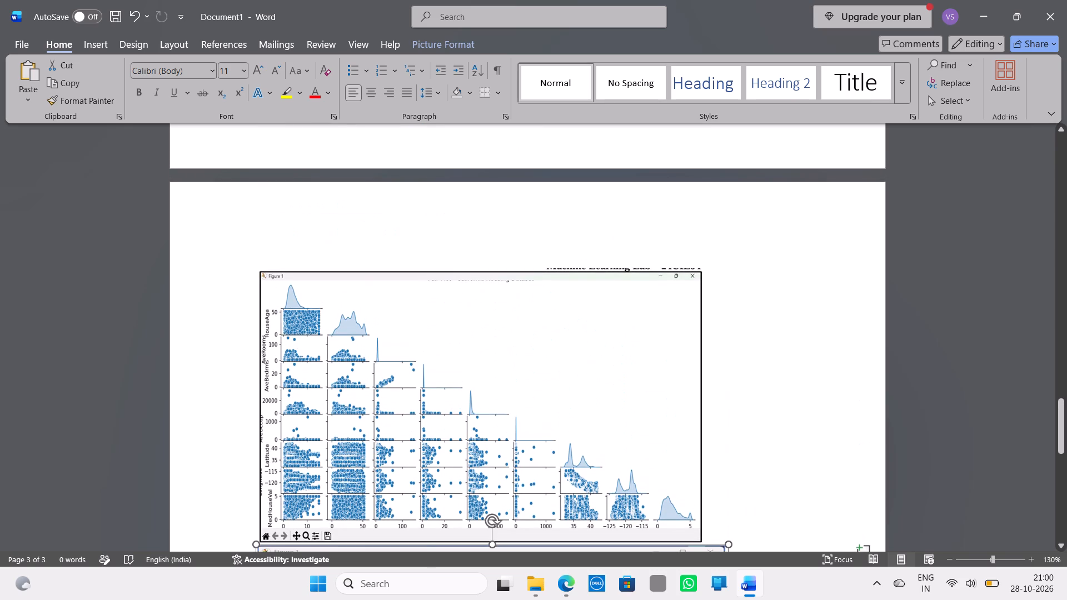
drag(501, 324, 535, 244)
scroll(535, 244, up, 2)
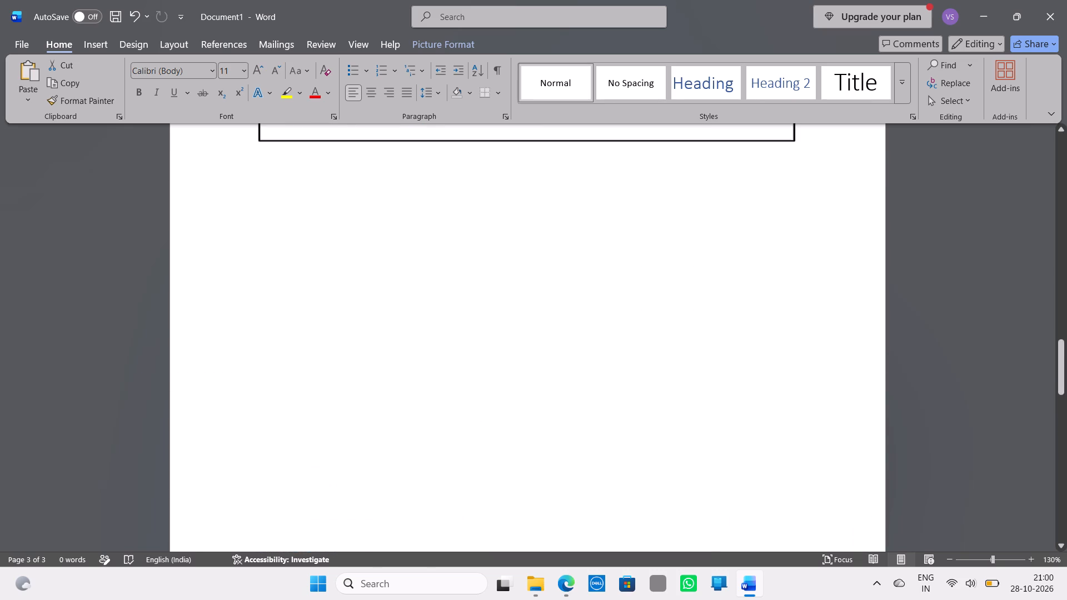
scroll(535, 244, up, 1)
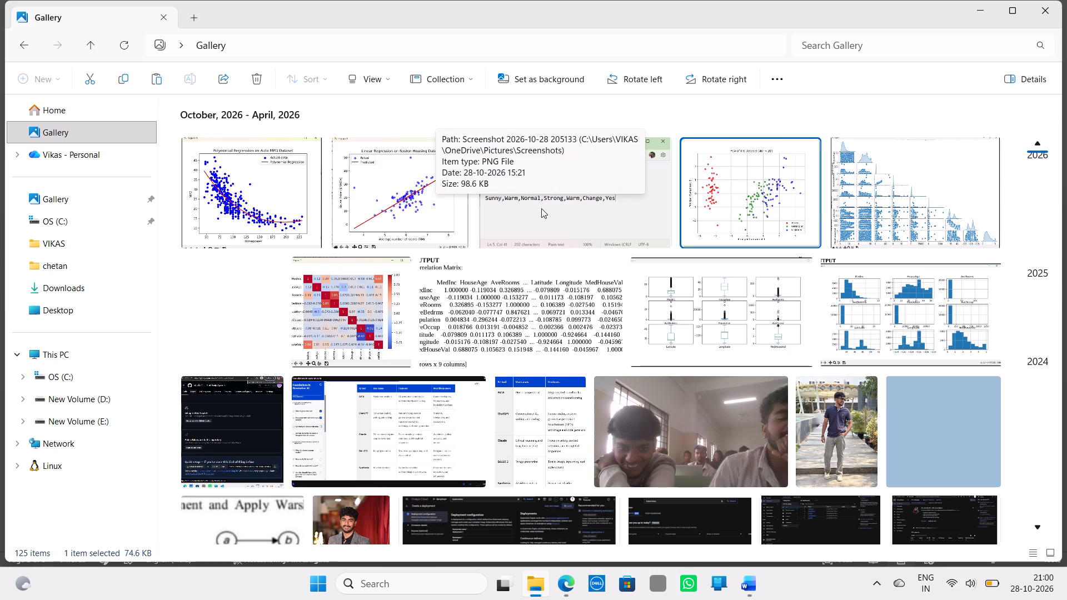
key(ctrl+c)
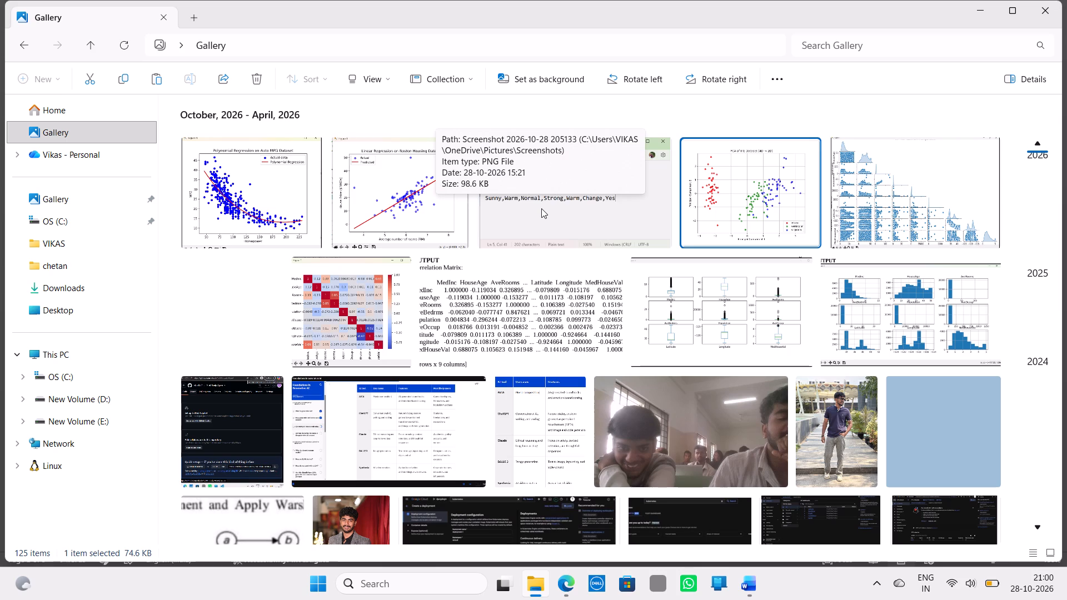
click(541, 208)
key(ctrl+c)
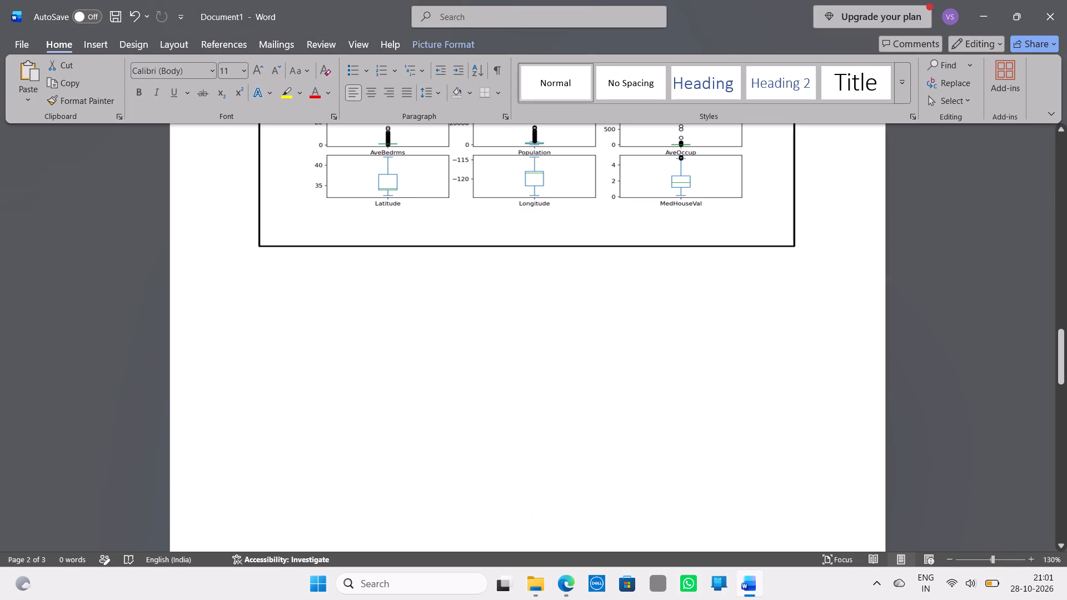
click(806, 261)
key(ctrl+v)
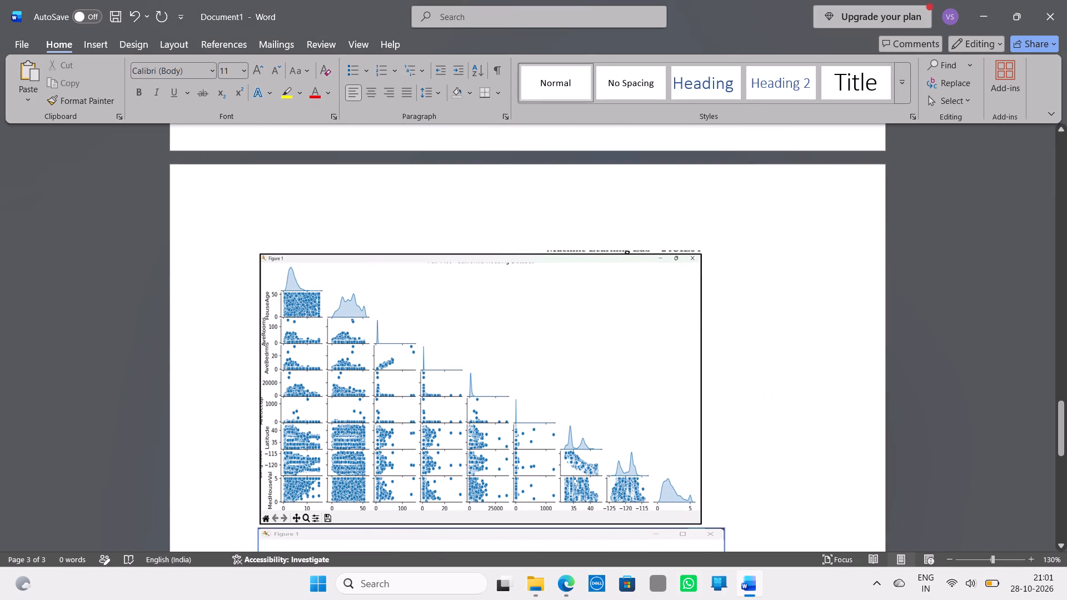
Copy the Boston Housing linear regression screenshot from the File Explorer Gallery and paste it into the Word document after the Iris PCA figure.
scroll(421, 249, down, 3)
click(736, 134)
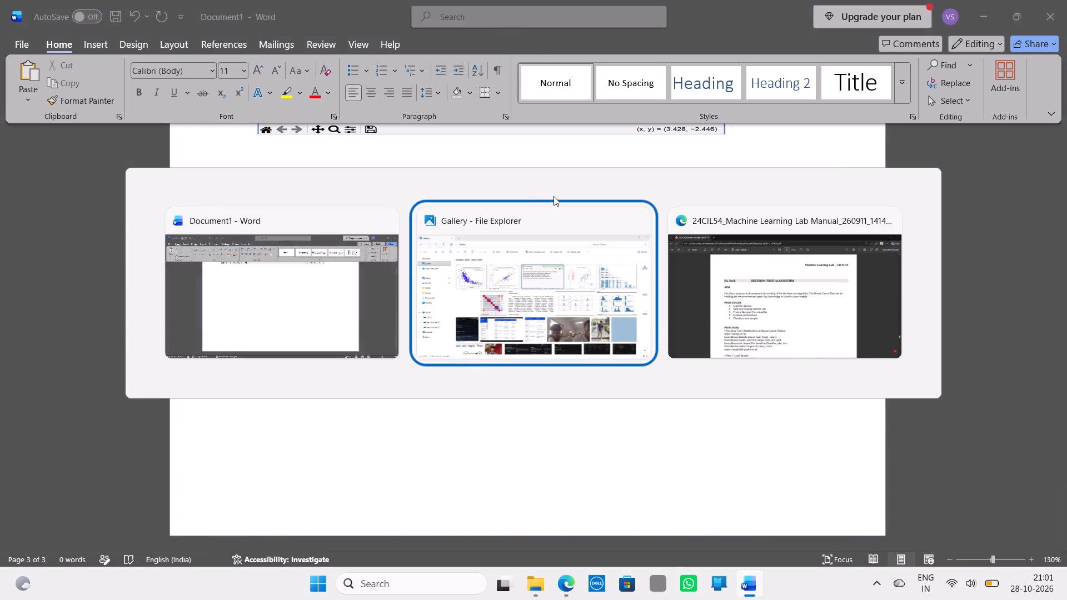
click(372, 202)
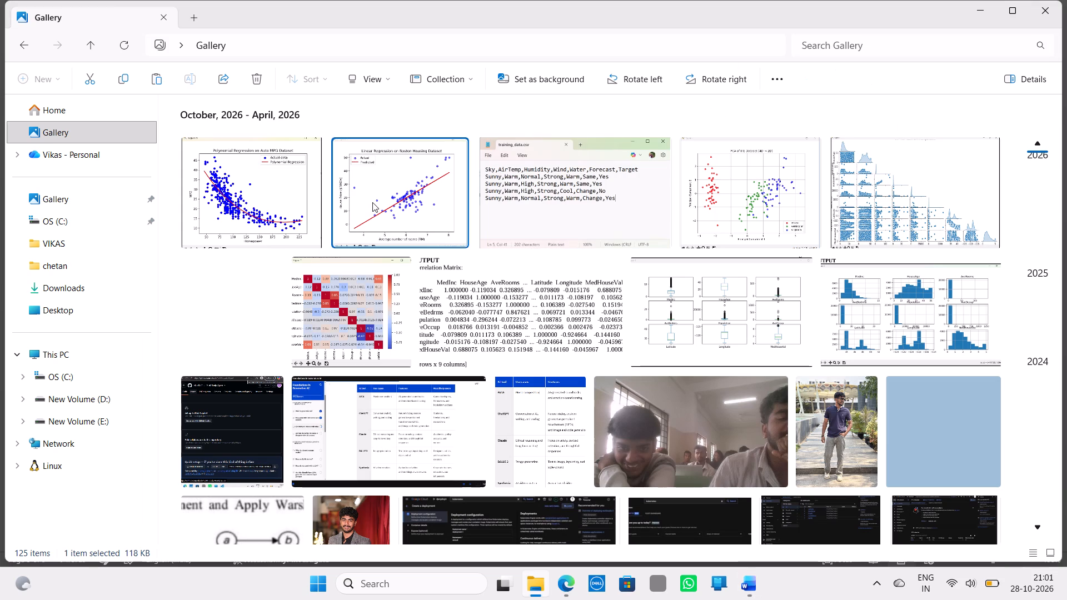
key(ctrl+c)
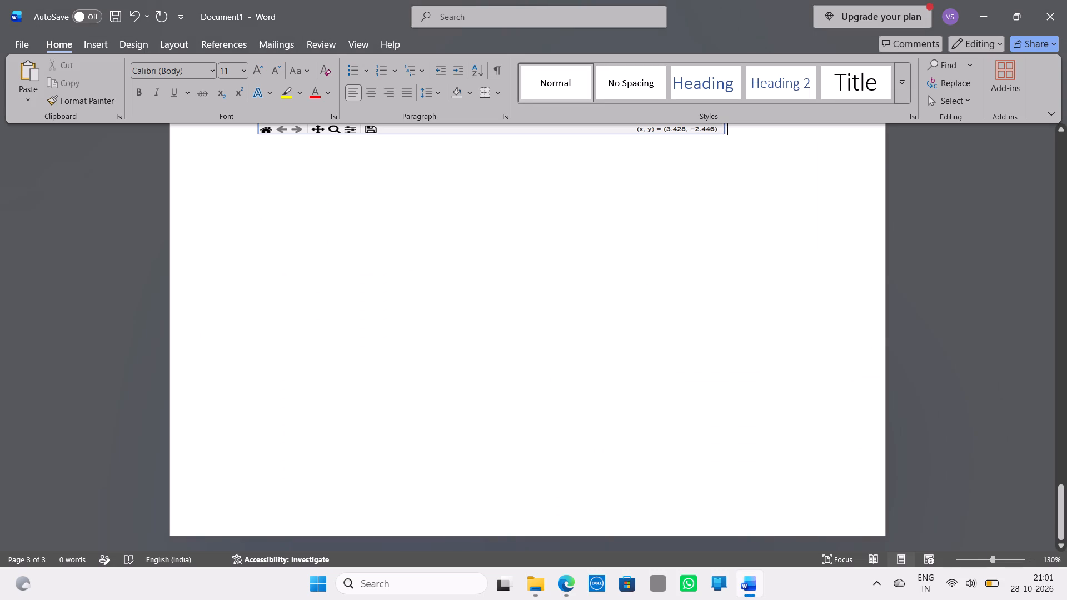
key(ctrl+v)
Review the Word document from the first page to the last, checking the order, sizes and spacing of the pasted figures.
scroll(648, 193, up, 5)
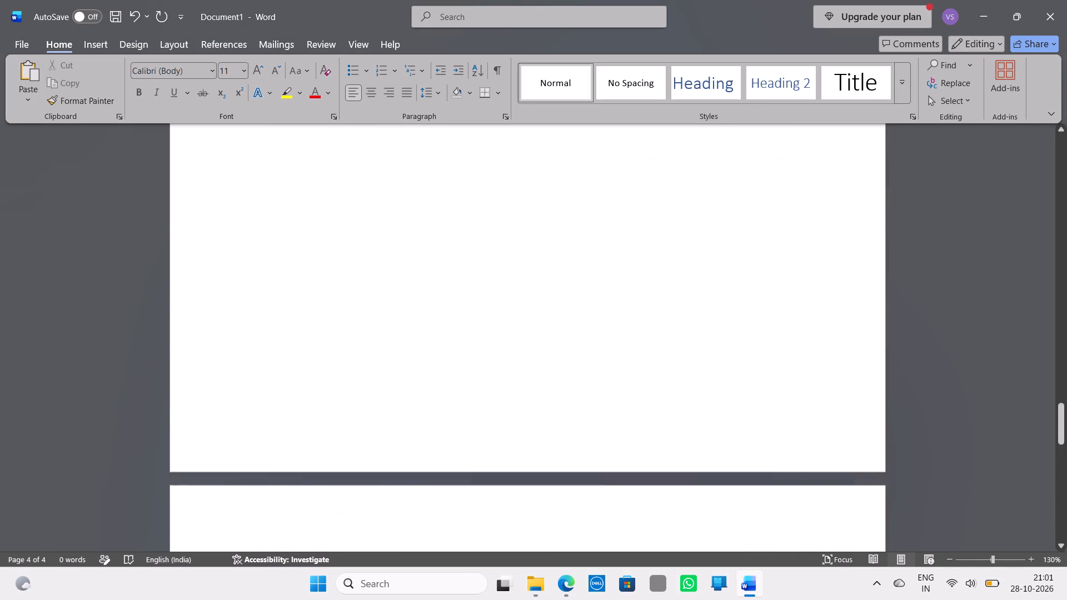
scroll(648, 193, up, 10)
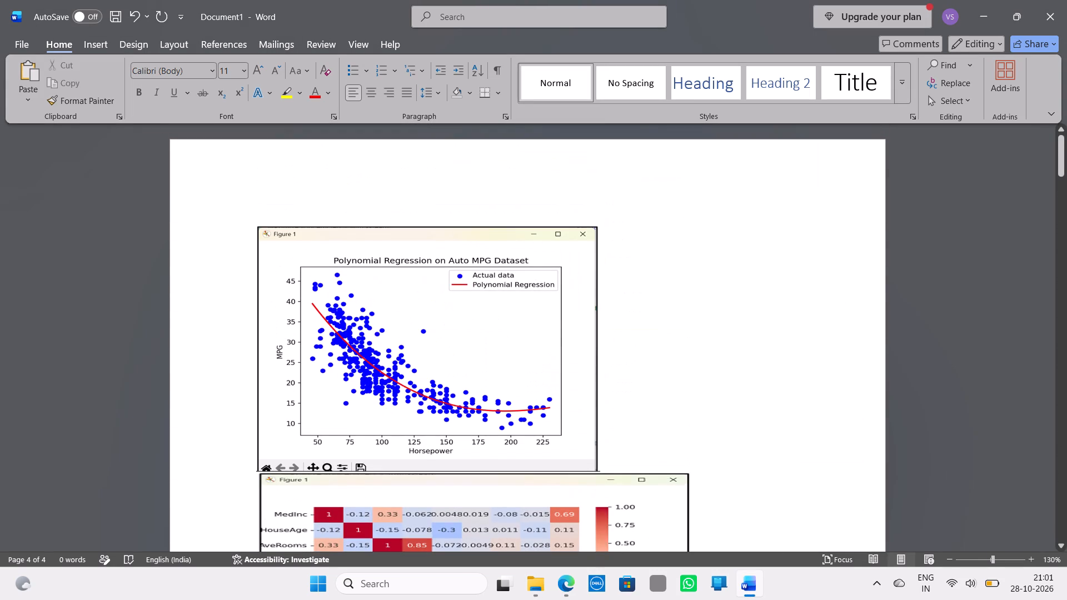
scroll(648, 193, up, 4)
scroll(648, 193, down, 4)
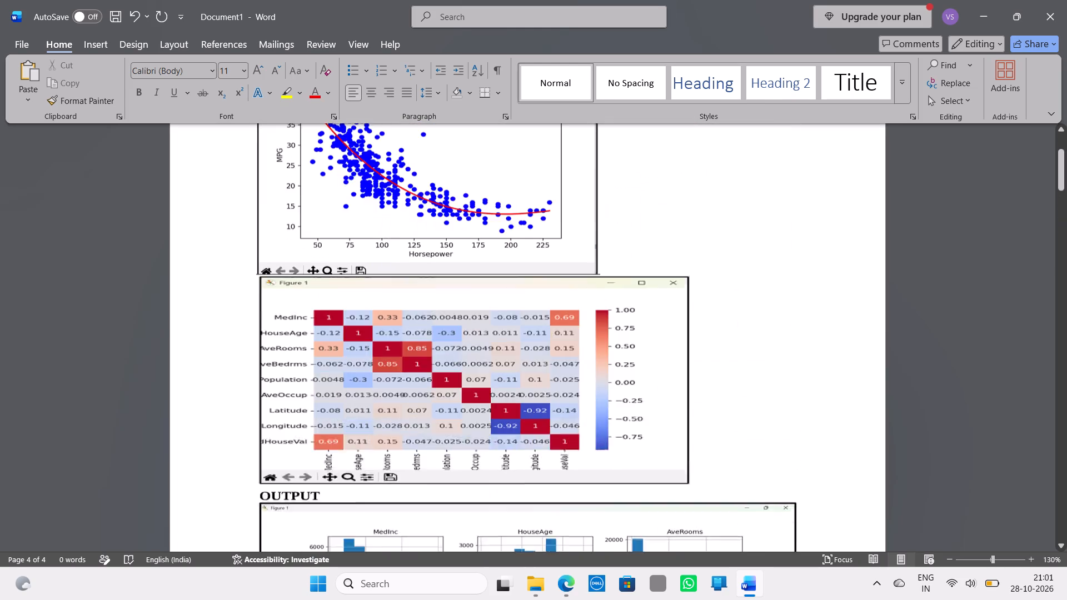
scroll(648, 193, down, 5)
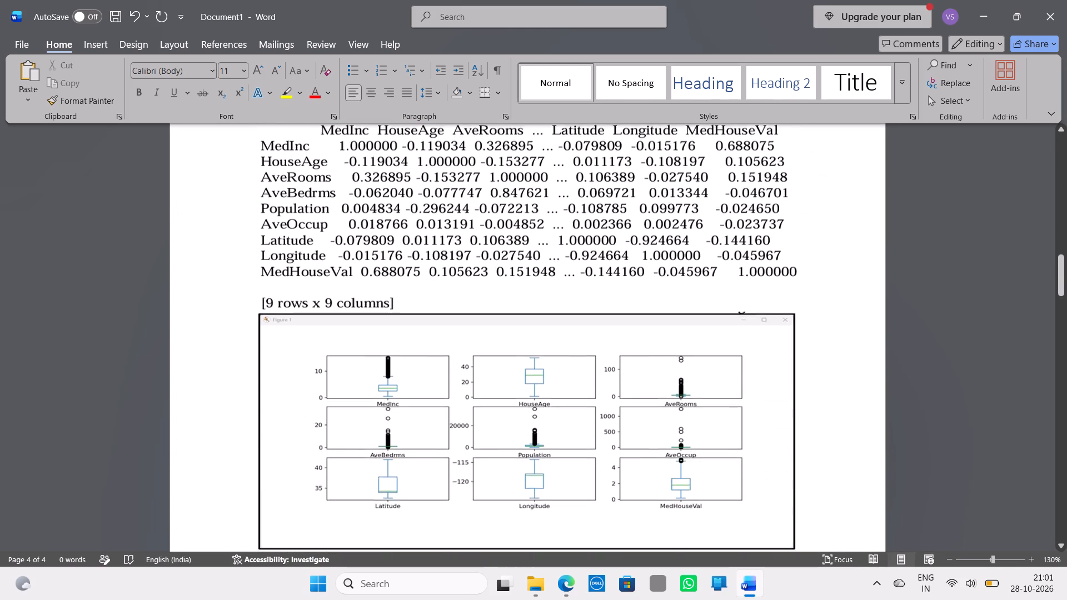
scroll(648, 193, down, 6)
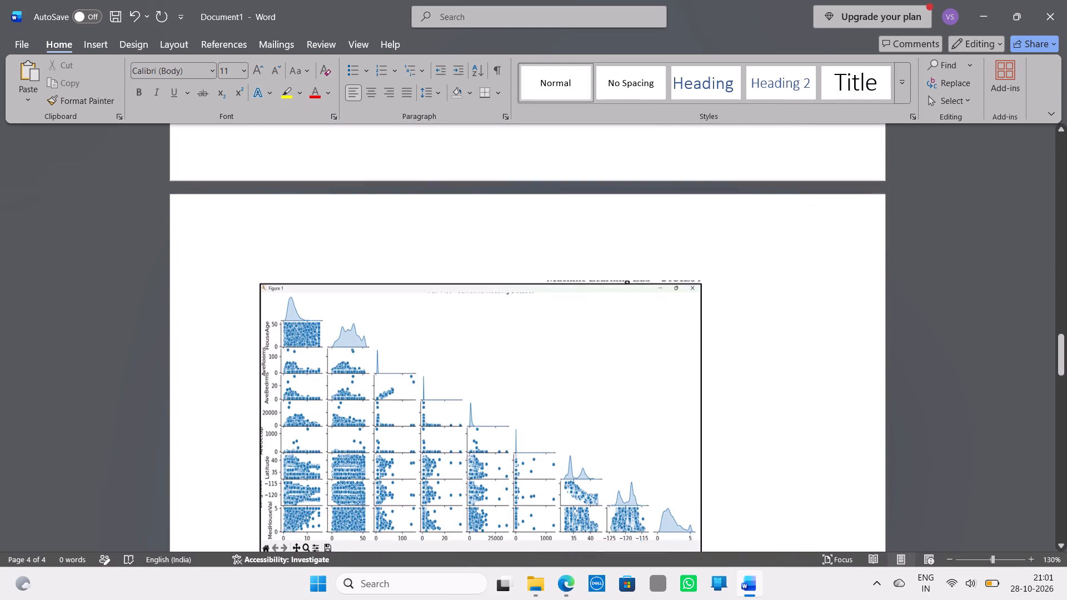
scroll(648, 193, down, 5)
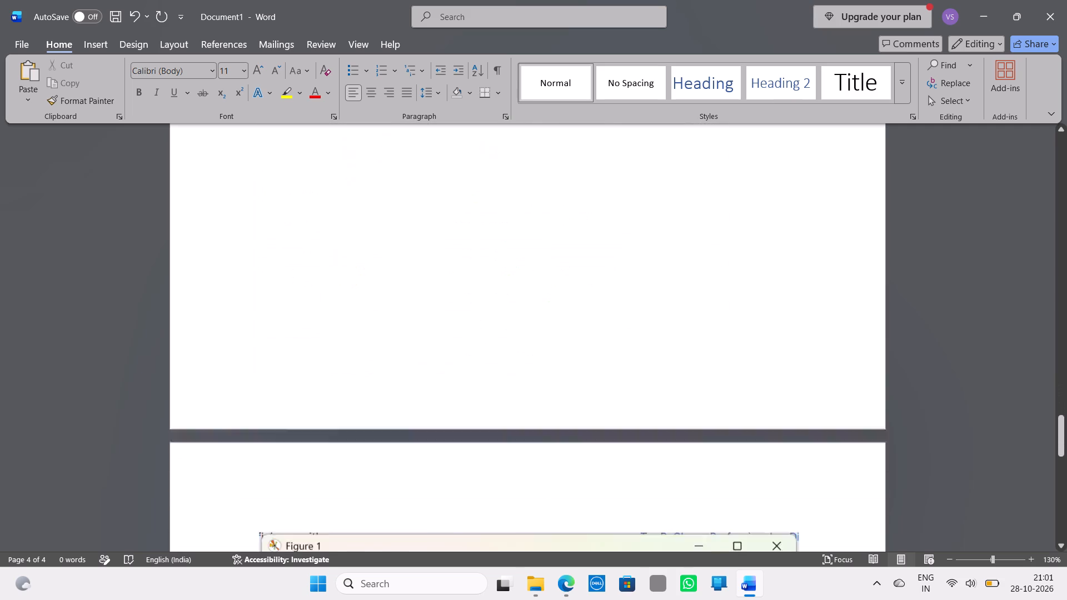
scroll(648, 193, down, 4)
scroll(648, 193, up, 1)
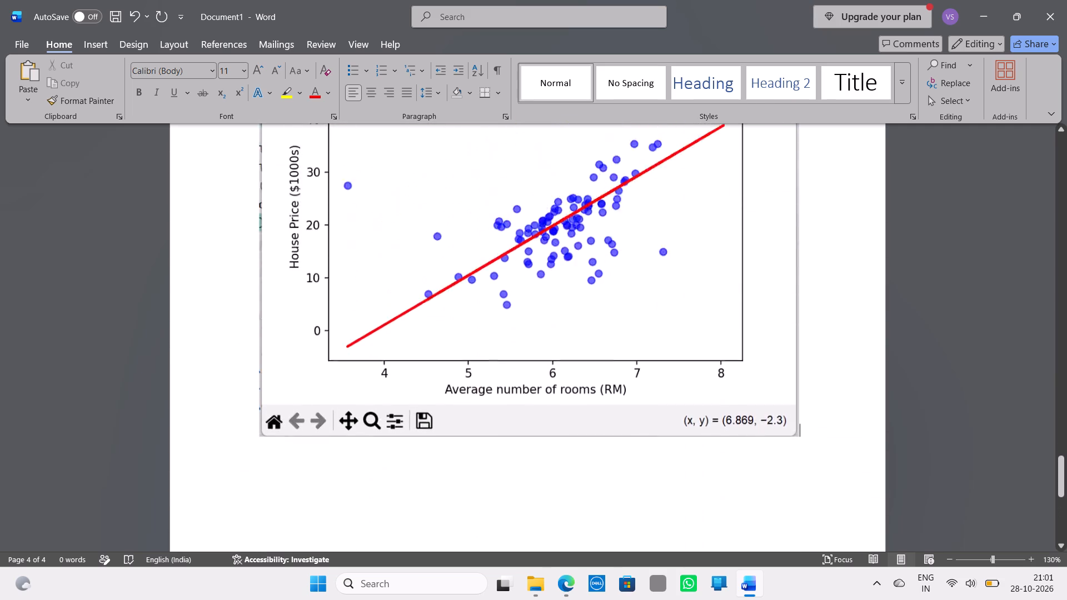
scroll(648, 193, up, 7)
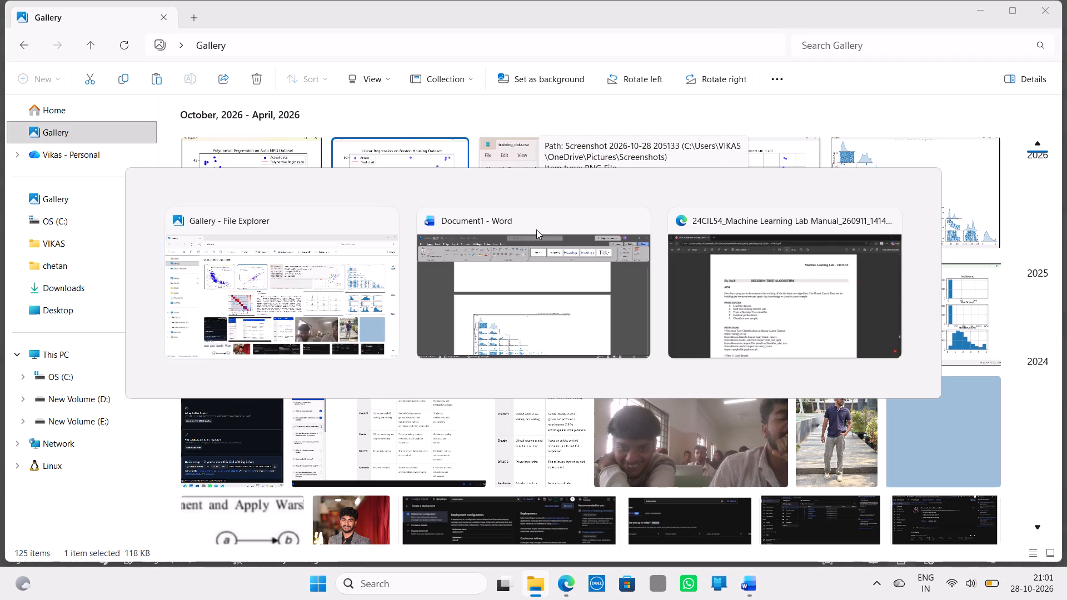
scroll(536, 229, up, 9)
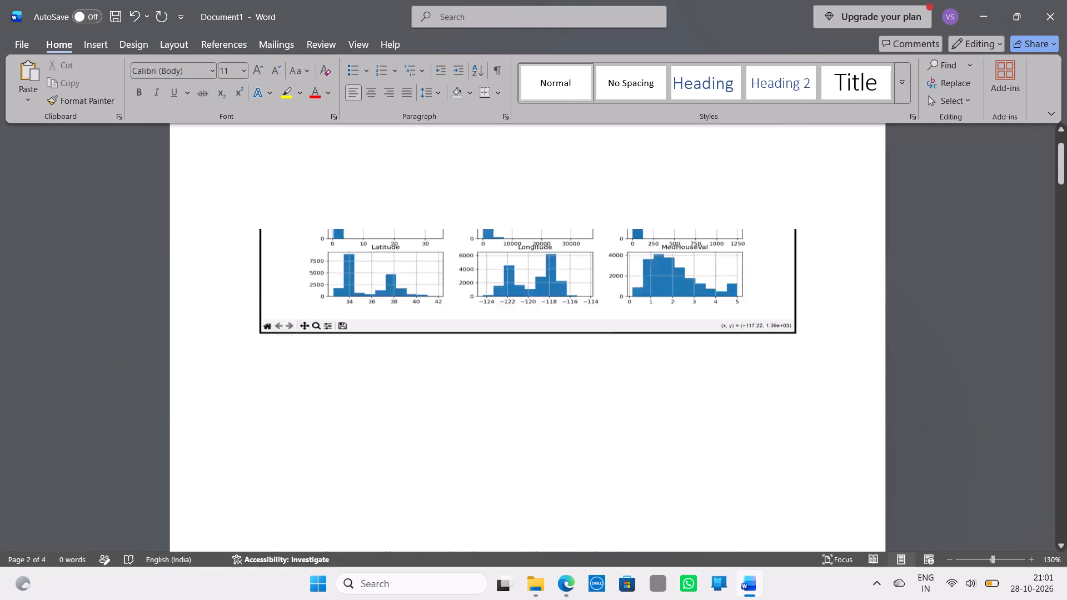
scroll(536, 229, up, 2)
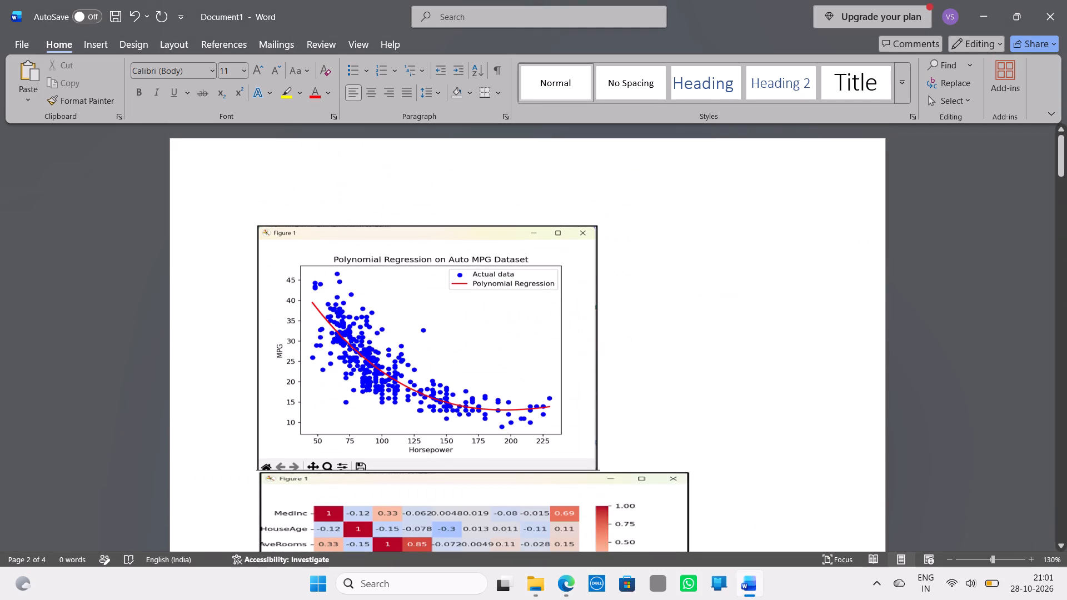
scroll(536, 229, down, 4)
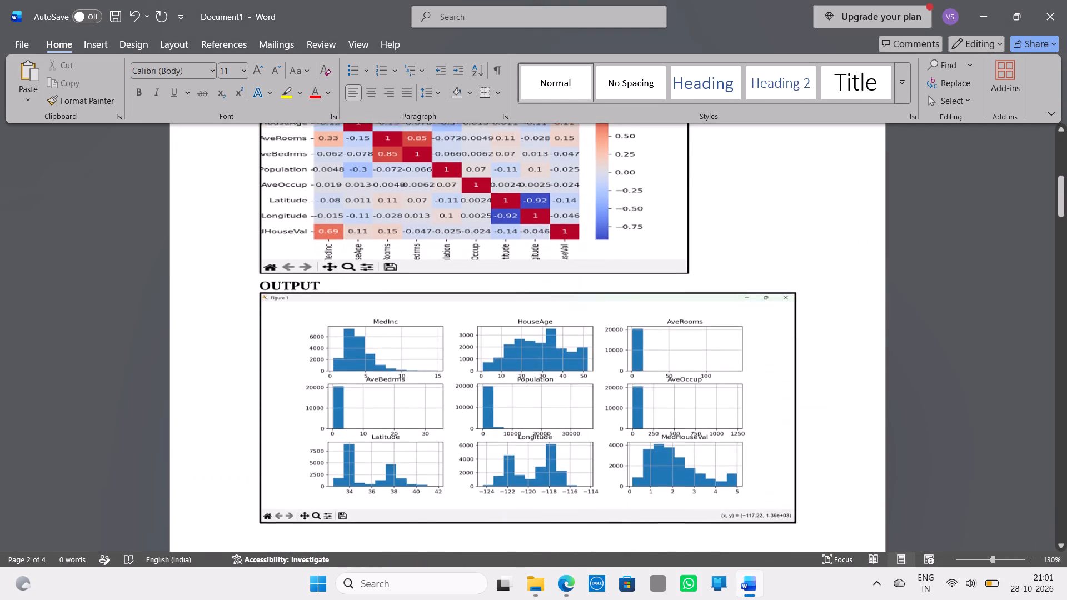
scroll(536, 229, down, 6)
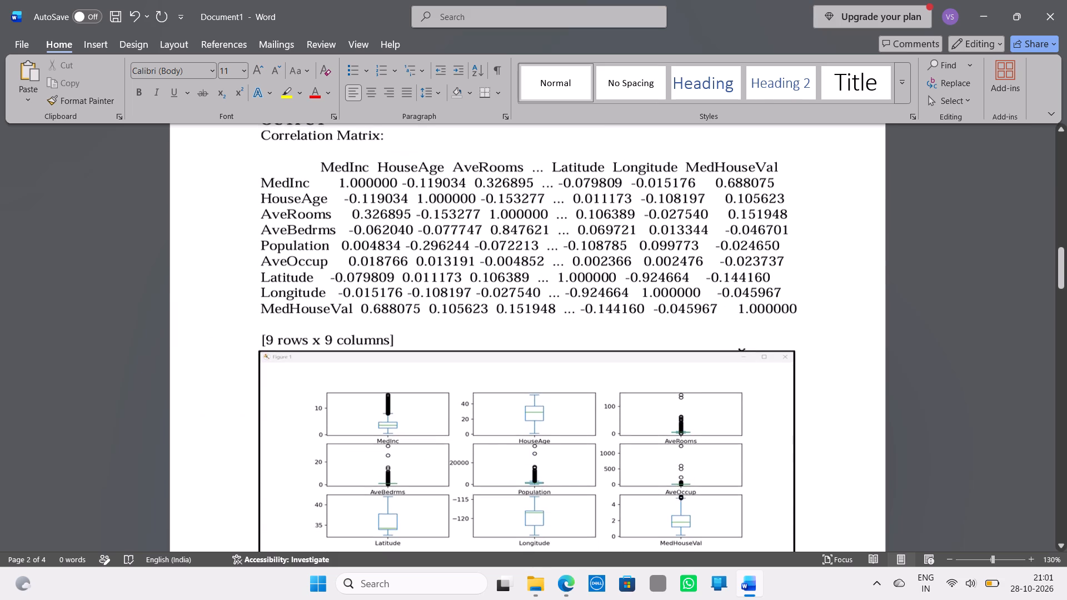
scroll(536, 229, down, 5)
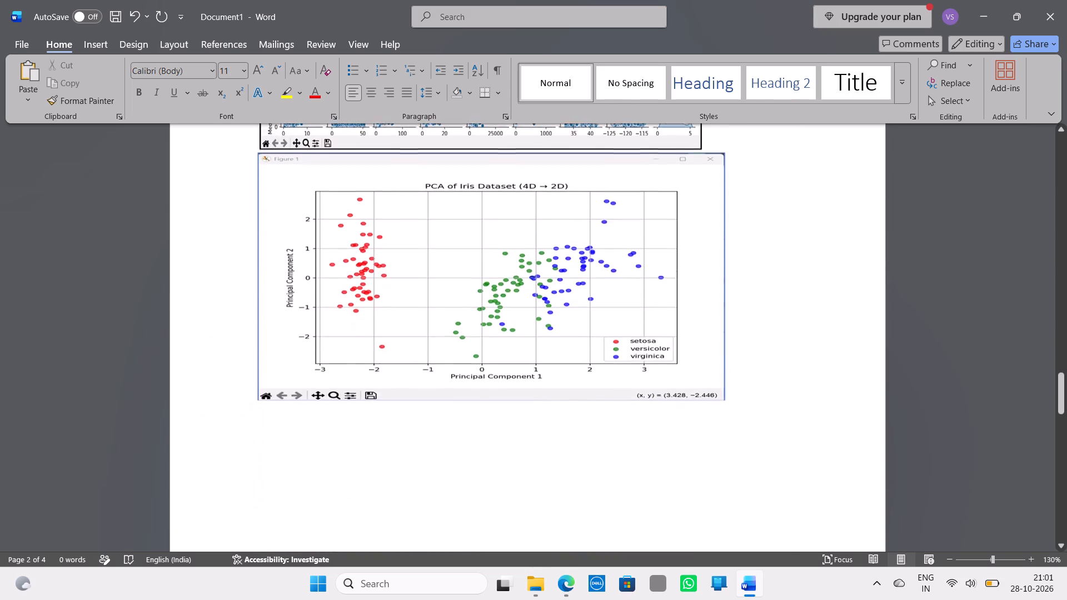
scroll(536, 229, down, 1)
scroll(536, 229, up, 1)
scroll(536, 229, down, 1)
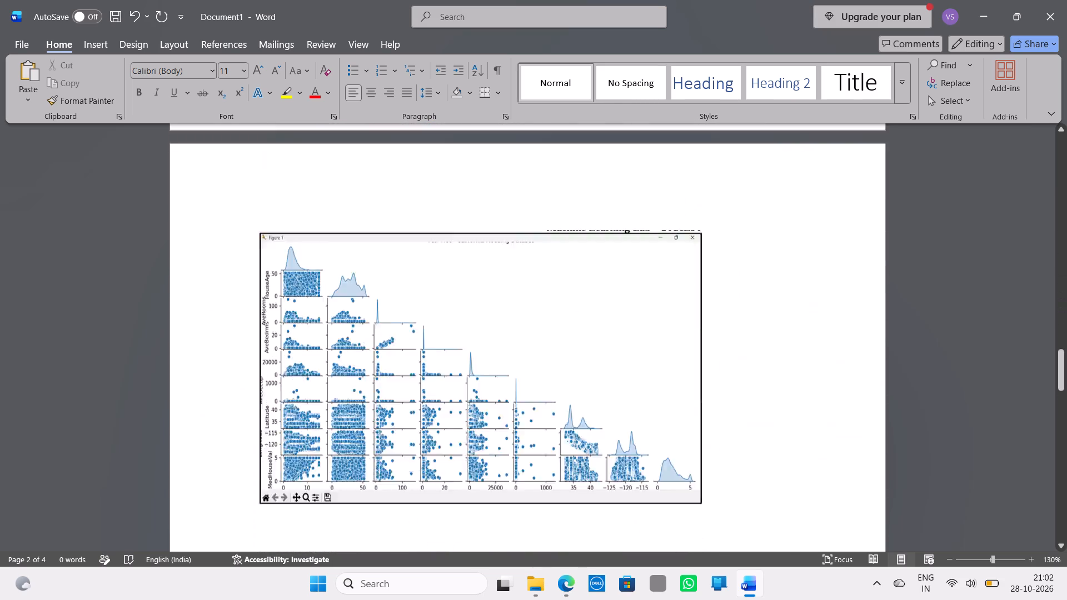
scroll(536, 229, down, 5)
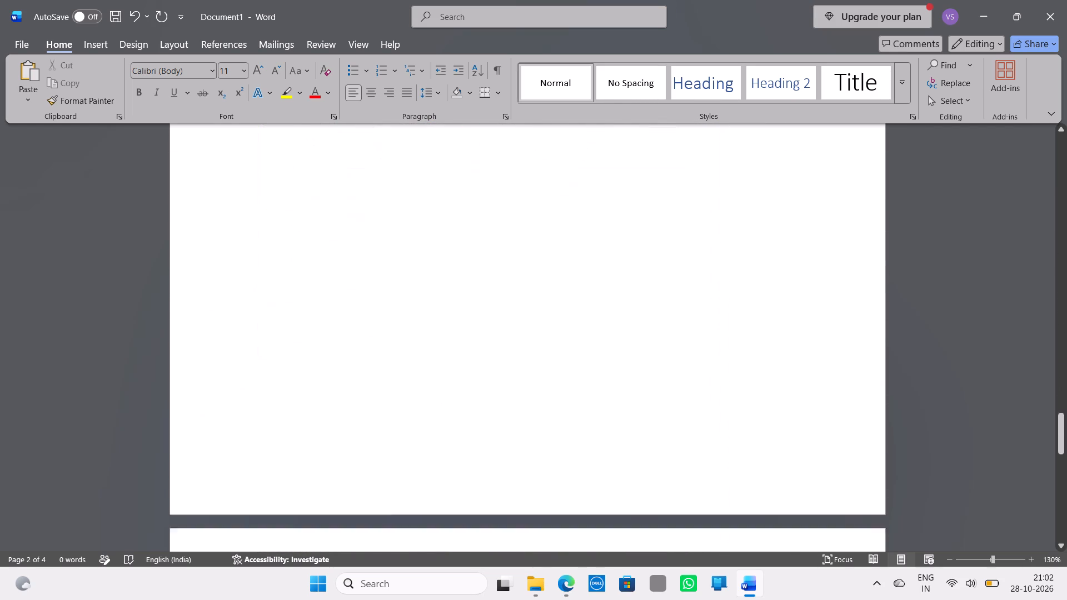
scroll(536, 229, down, 3)
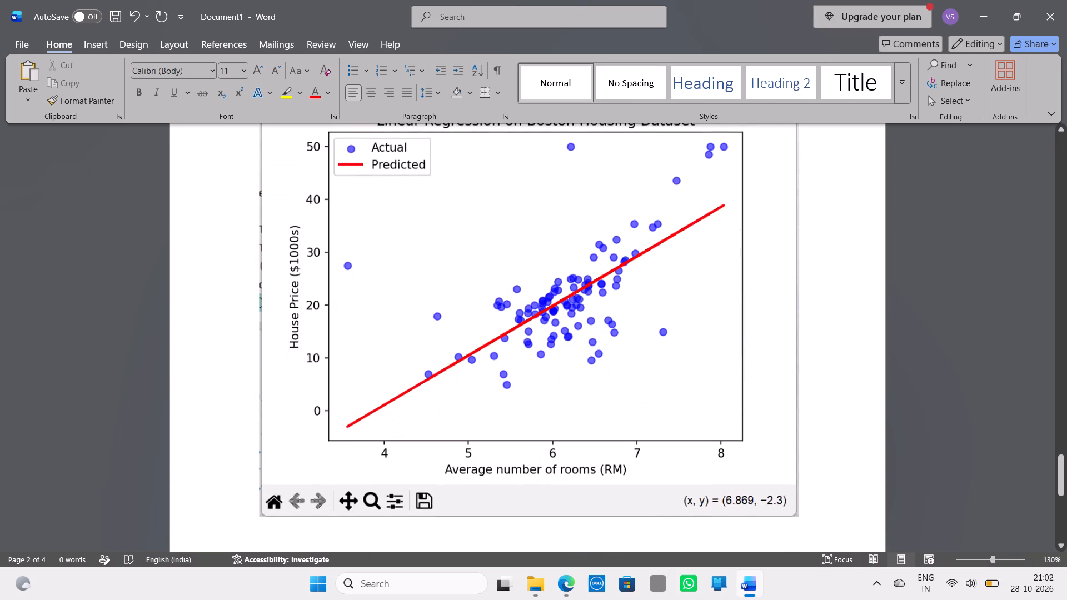
Scale the Boston Housing linear regression figure down by about 28%, and squash its height by about a further 15%.
scroll(536, 229, up, 1)
click(536, 229)
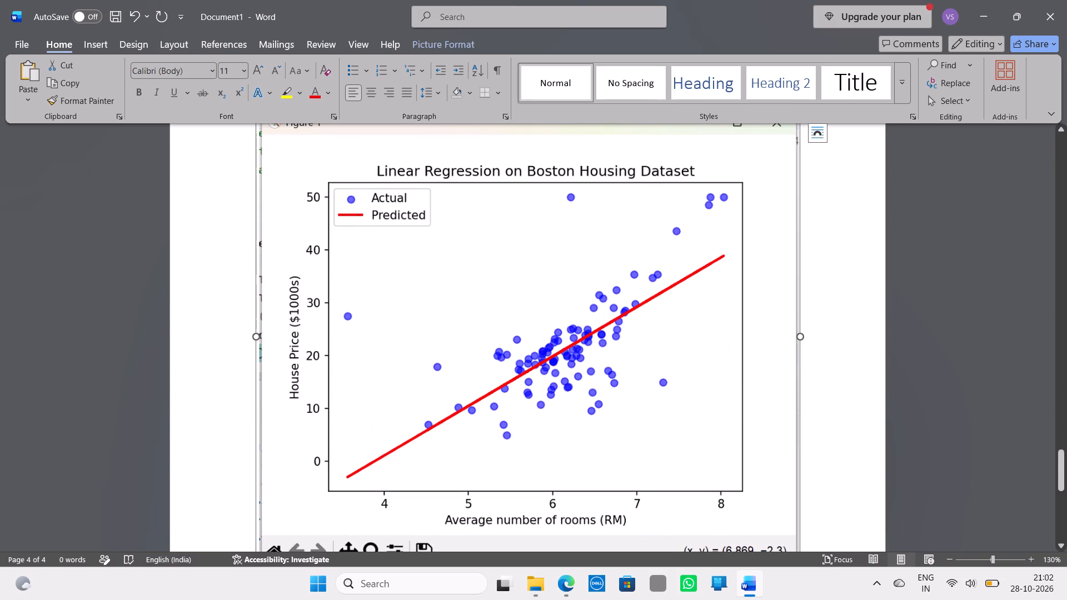
scroll(647, 342, down, 1)
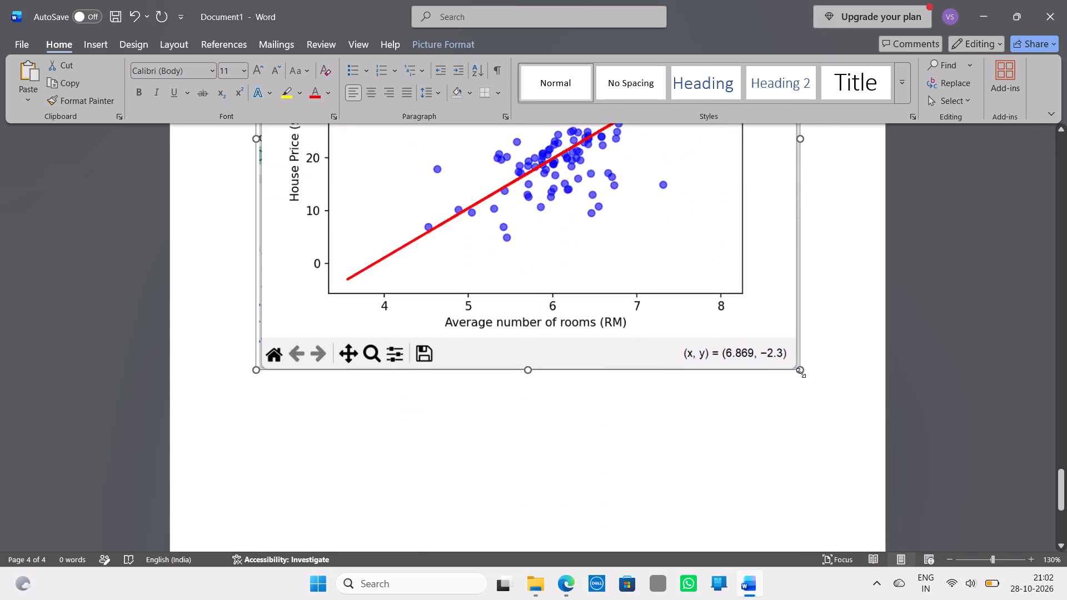
drag(801, 373, 644, 239)
scroll(644, 239, up, 1)
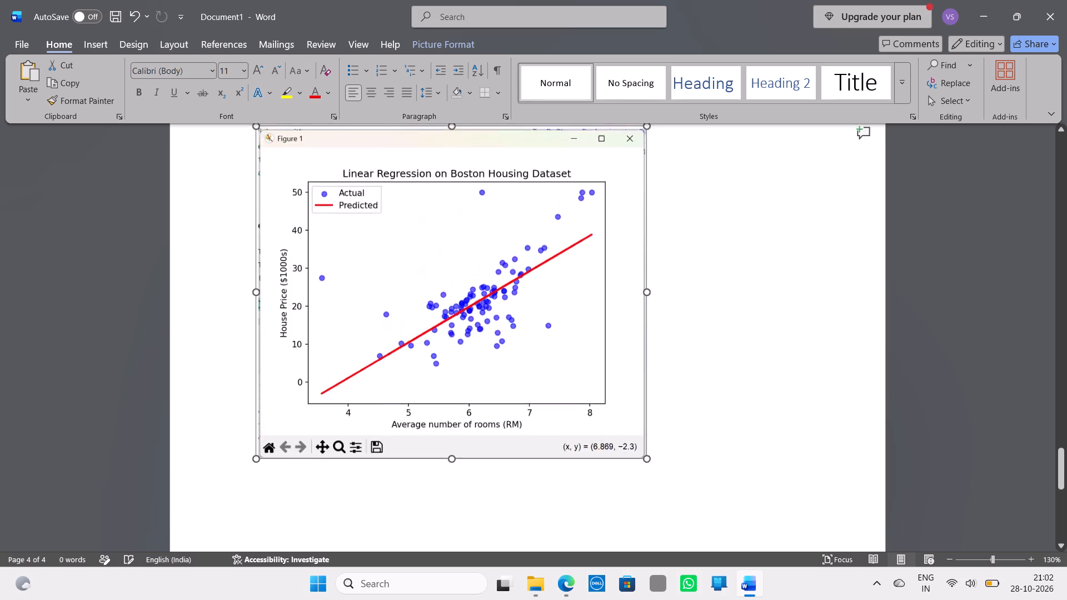
scroll(644, 239, up, 1)
scroll(499, 405, down, 1)
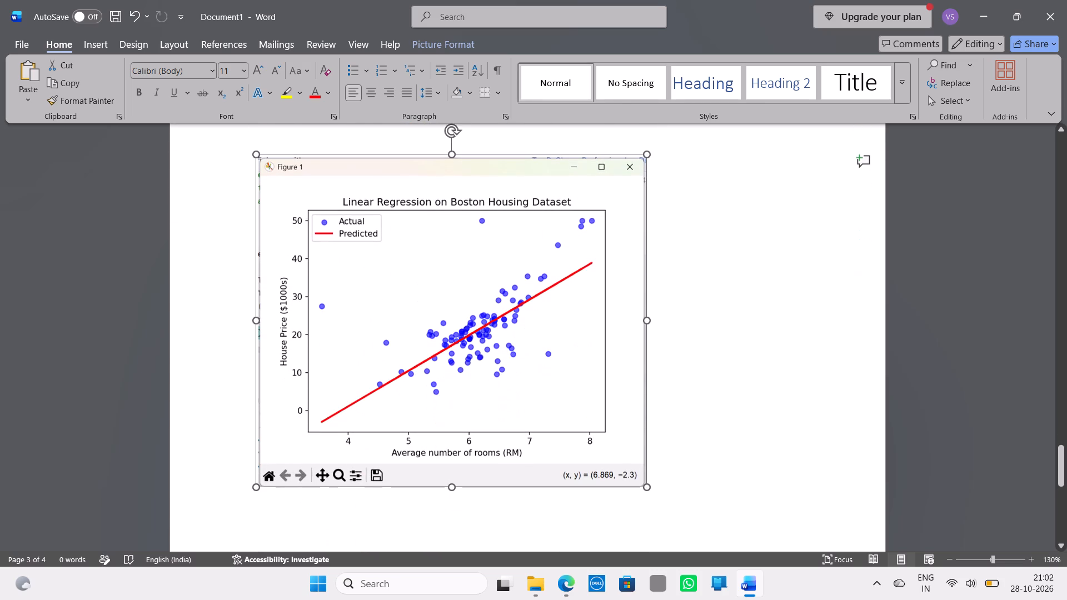
drag(455, 486, 466, 430)
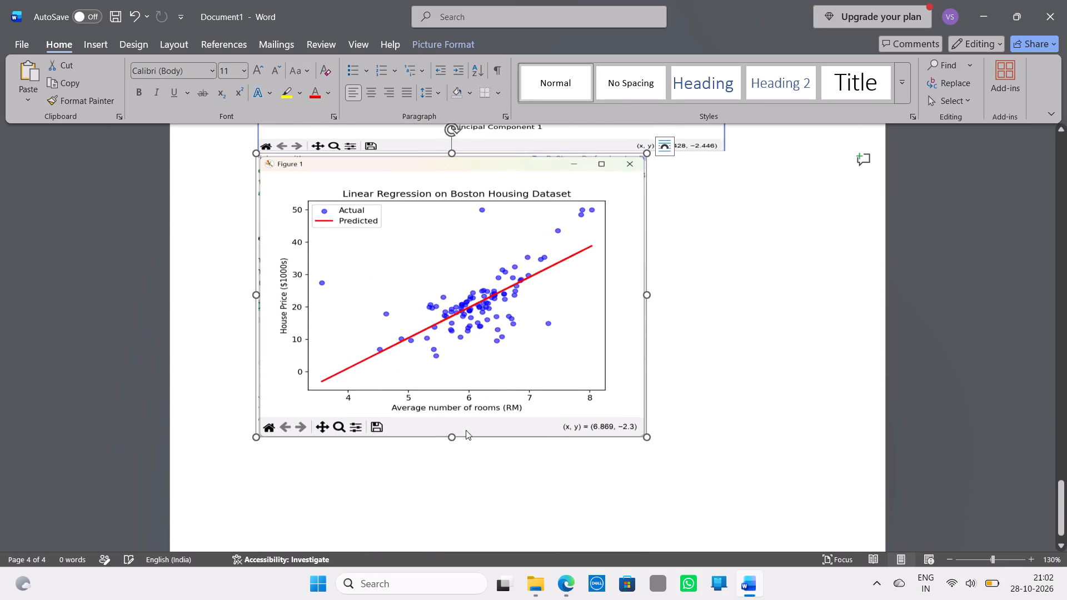
Review the pasted figures throughout the document, checking their order, sizes and spacing up to the Boston Housing regression plot.
scroll(466, 430, up, 3)
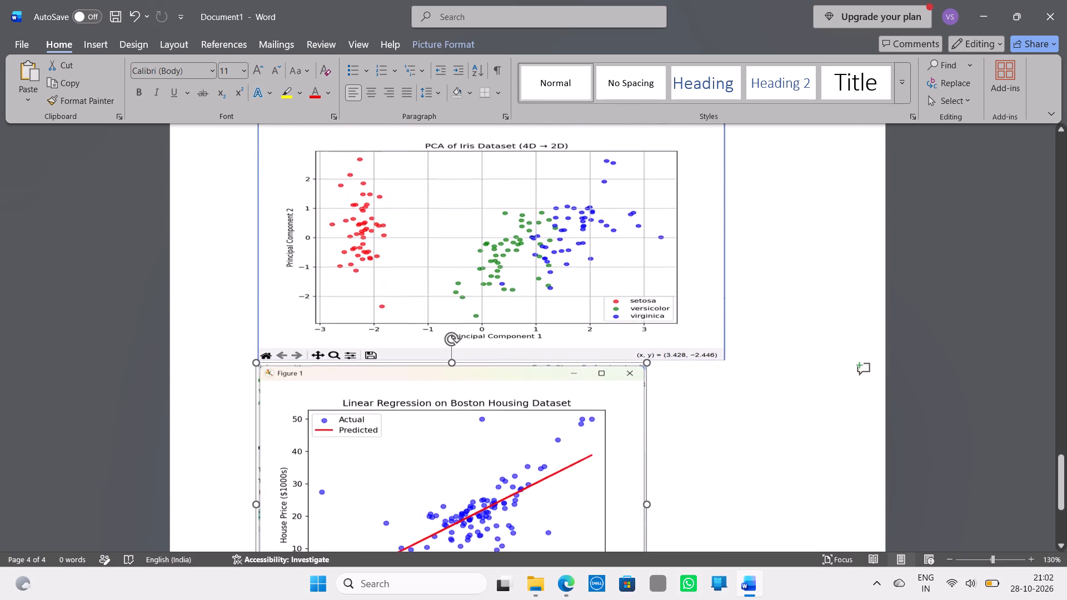
scroll(466, 430, up, 4)
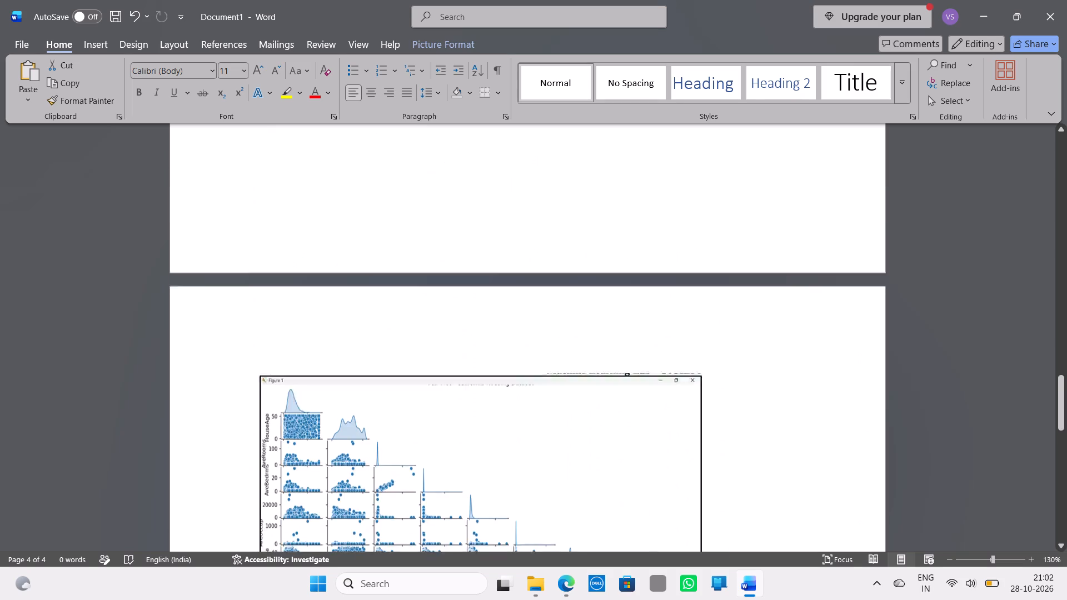
scroll(466, 430, up, 4)
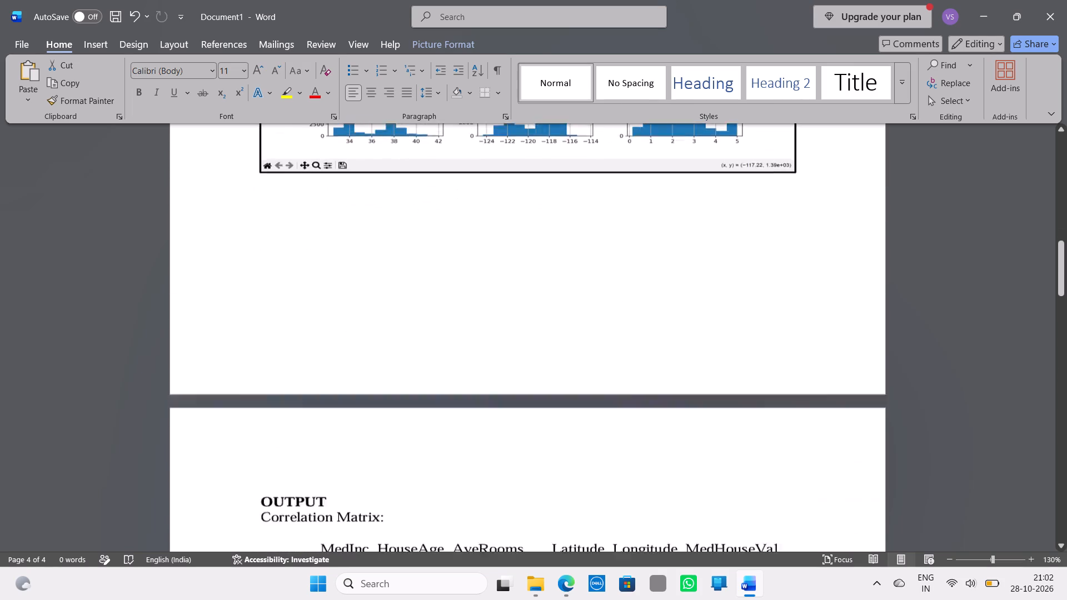
scroll(466, 430, up, 3)
scroll(466, 430, down, 1)
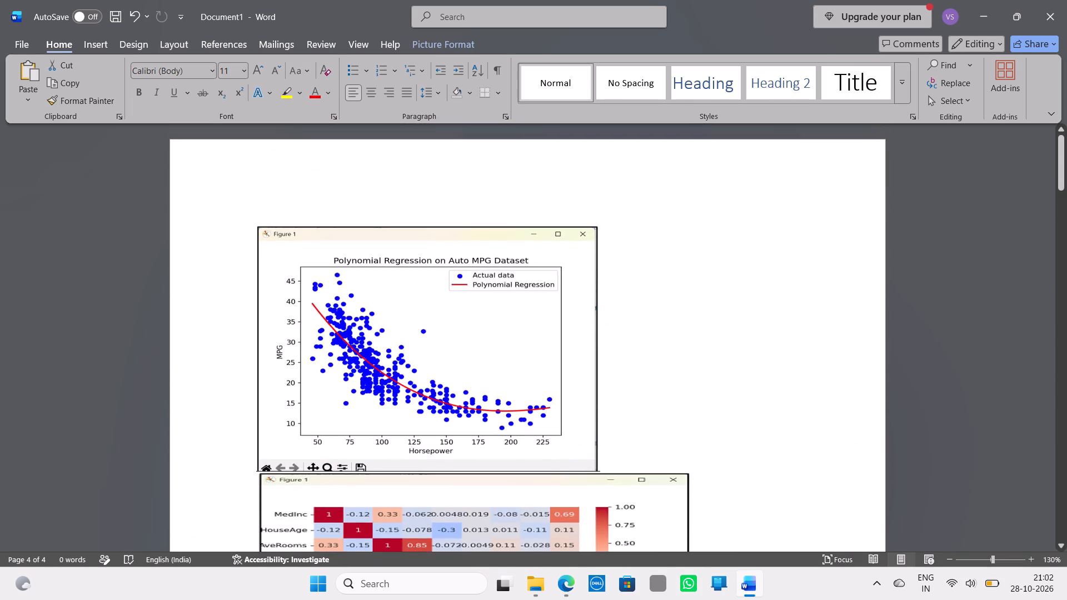
scroll(466, 430, down, 4)
scroll(466, 430, up, 3)
scroll(466, 430, down, 1)
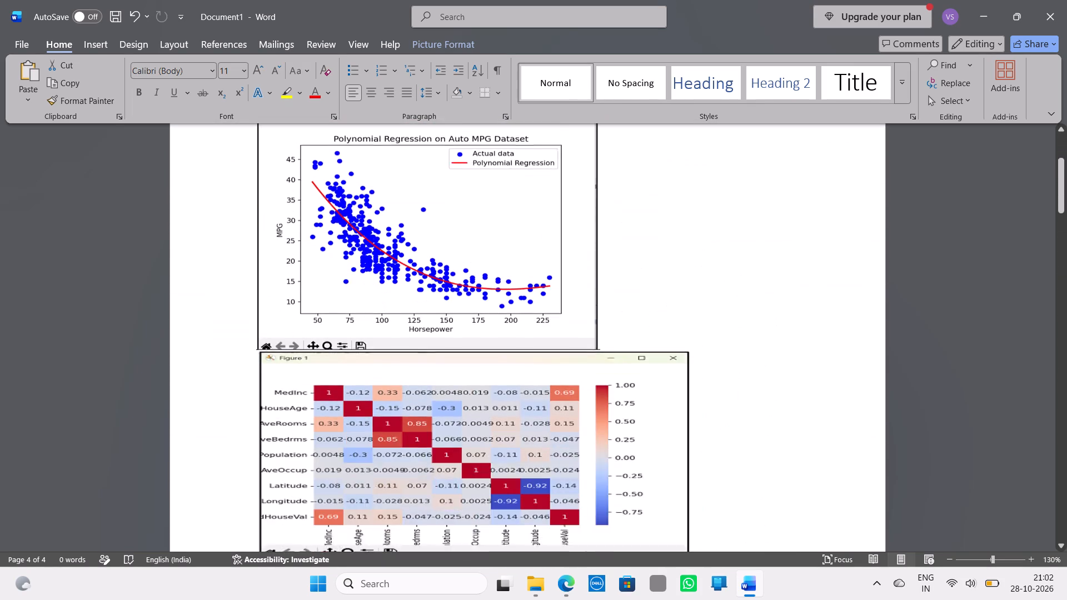
scroll(466, 430, down, 5)
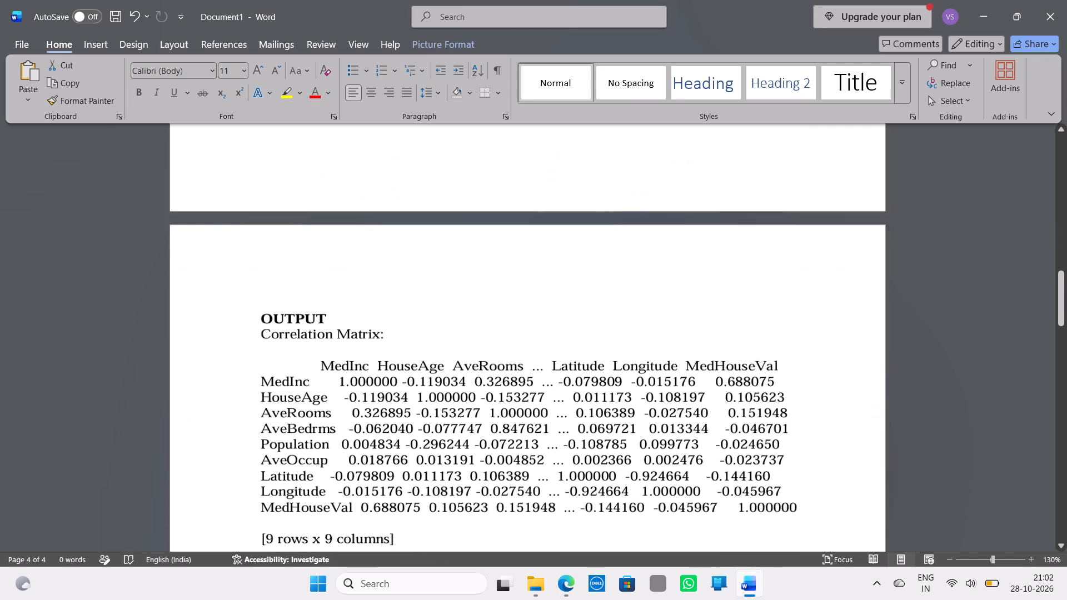
scroll(466, 430, down, 3)
scroll(466, 430, left, 1)
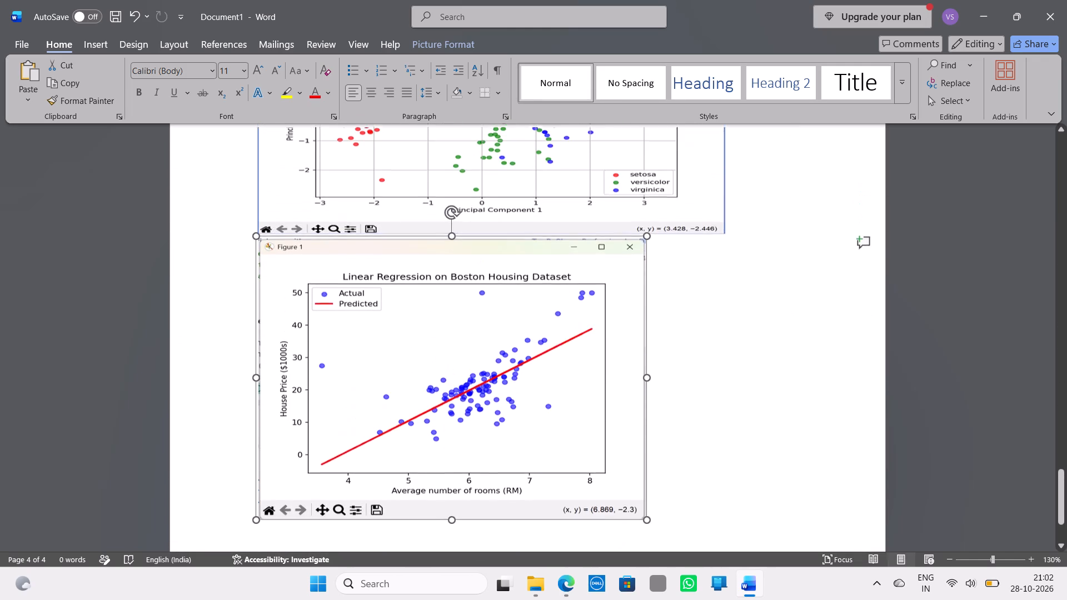
scroll(466, 430, left, 3)
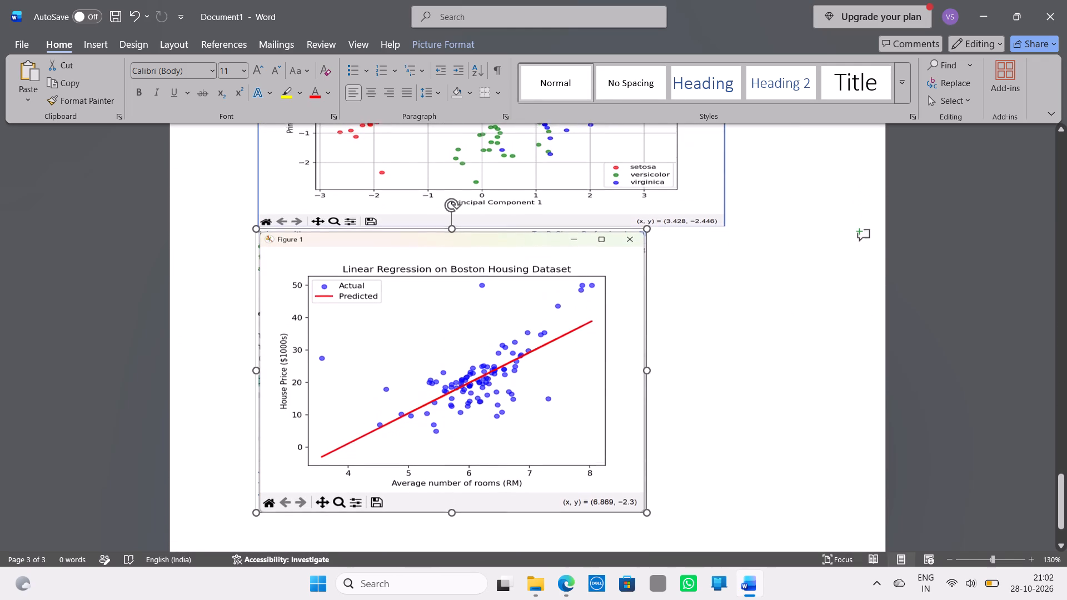
scroll(466, 430, left, 2)
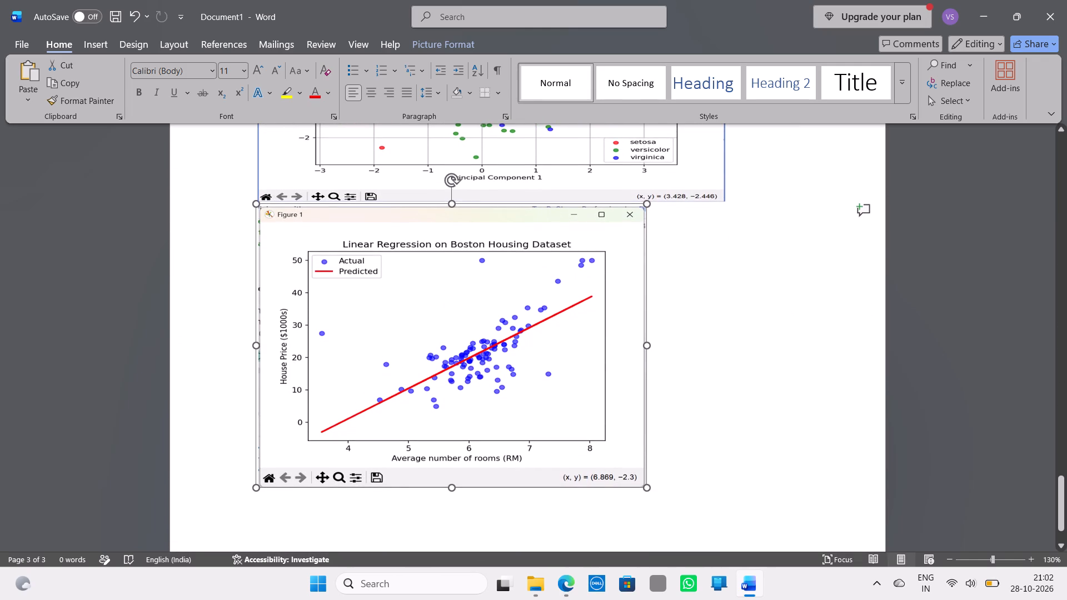
scroll(466, 430, left, 1)
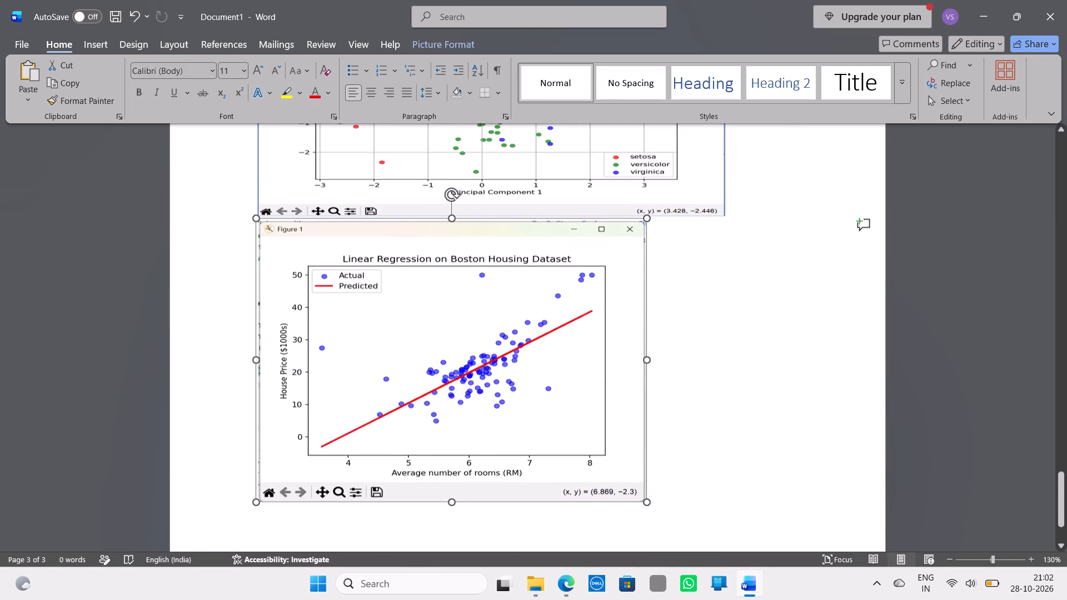
scroll(466, 430, left, 1)
scroll(466, 430, down, 1)
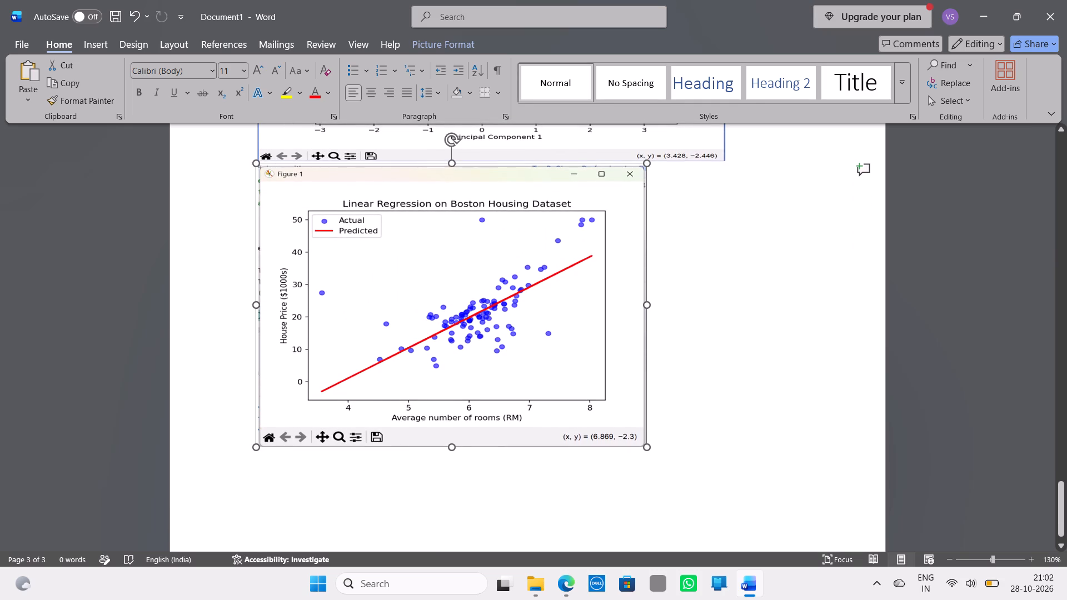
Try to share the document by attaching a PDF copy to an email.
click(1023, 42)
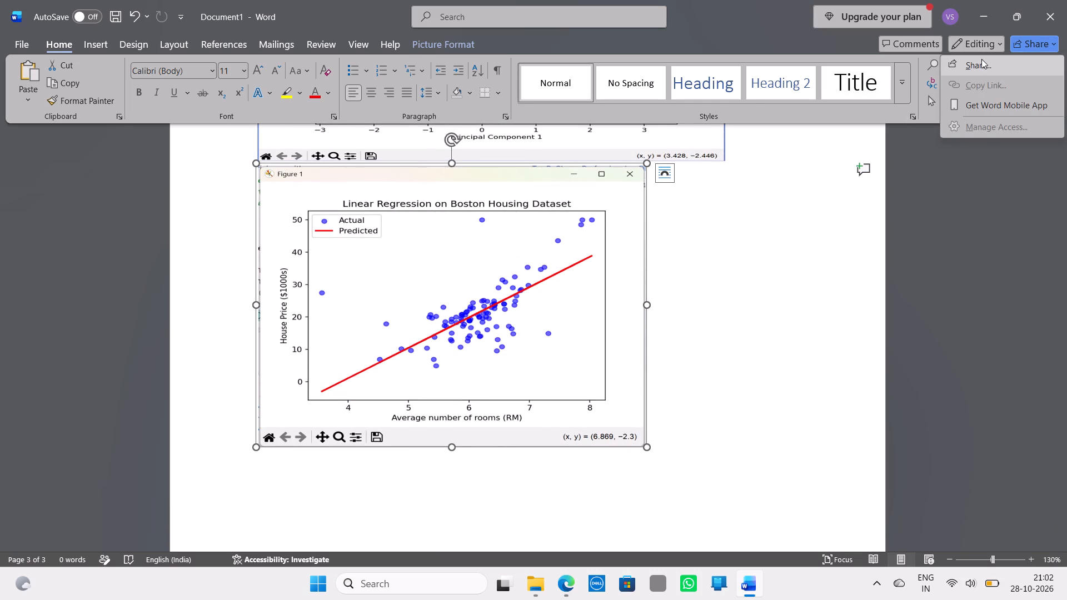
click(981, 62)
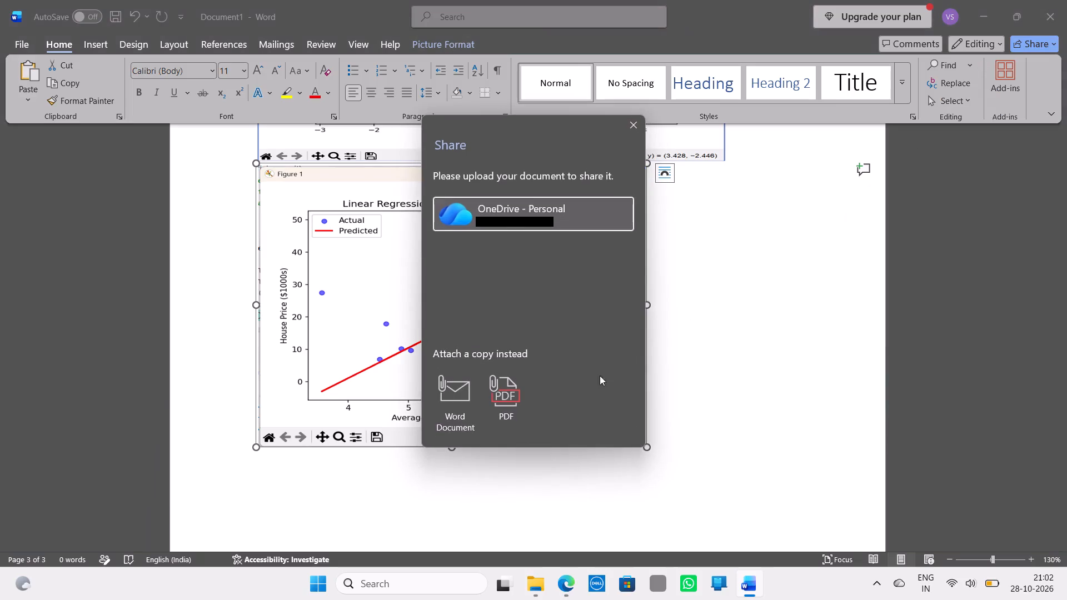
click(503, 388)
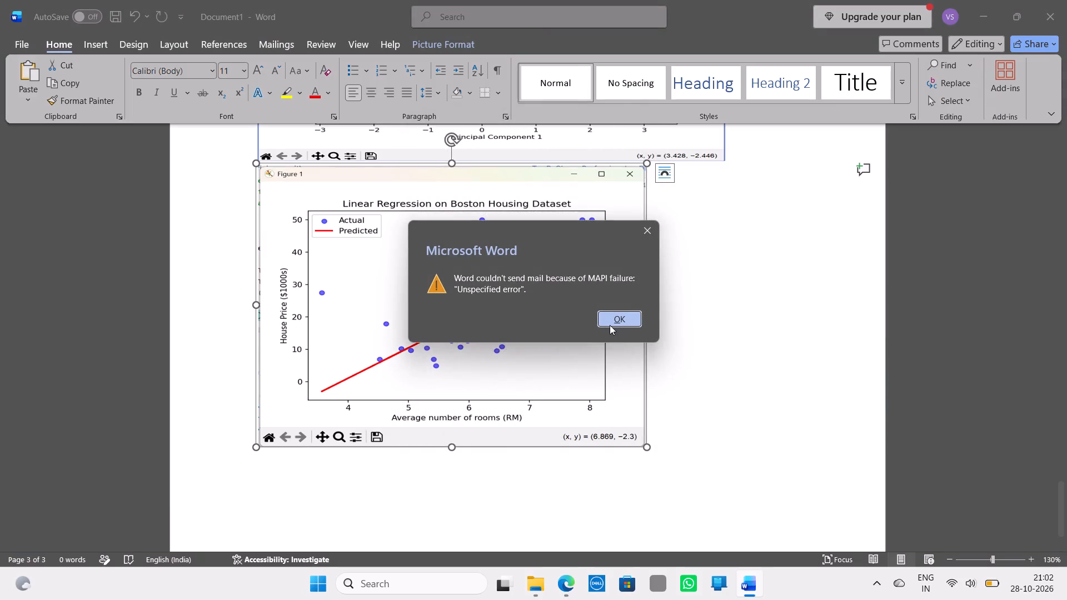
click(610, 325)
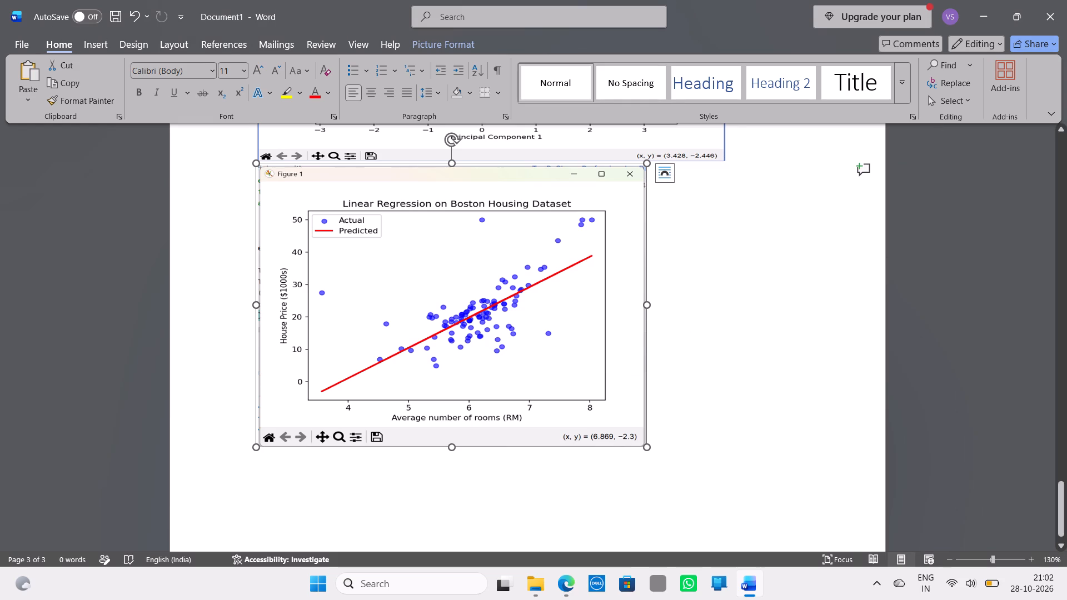
Start saving the document and open the choice of save locations.
key(ctrl+s)
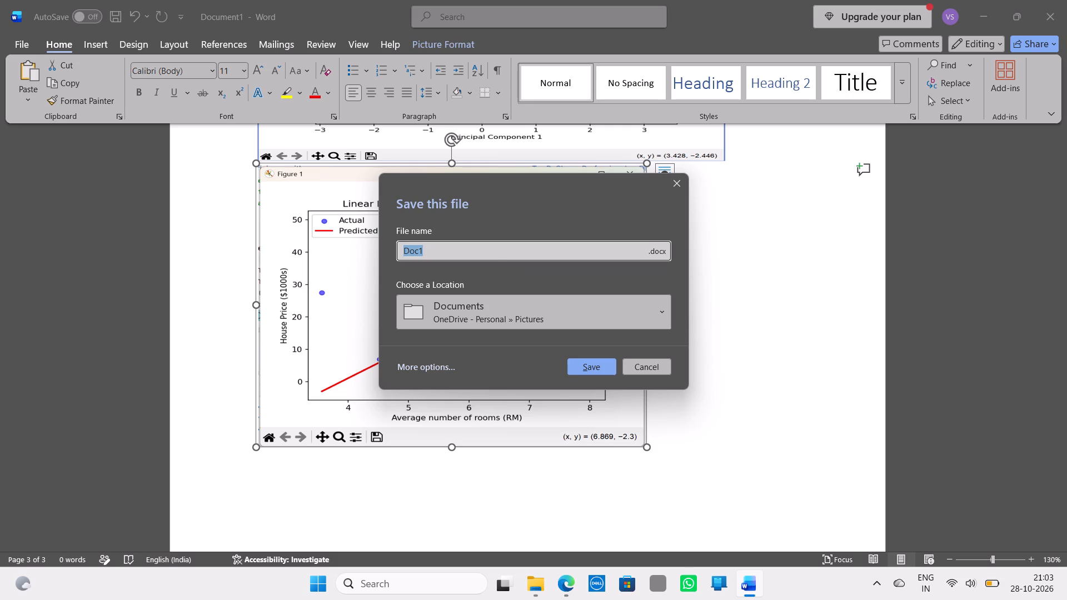
click(661, 313)
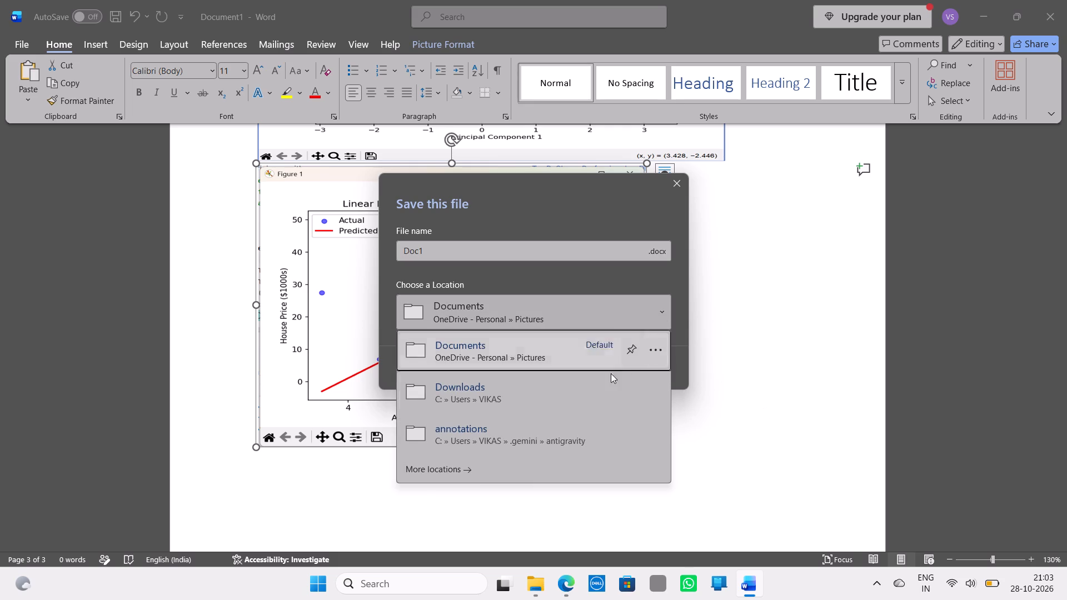
scroll(551, 429, down, 1)
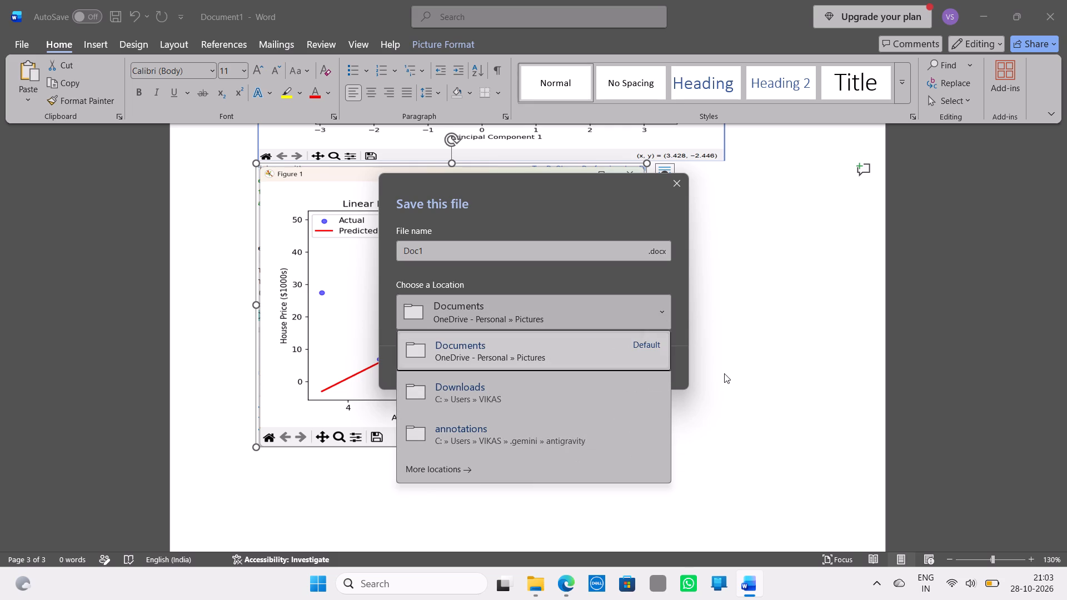
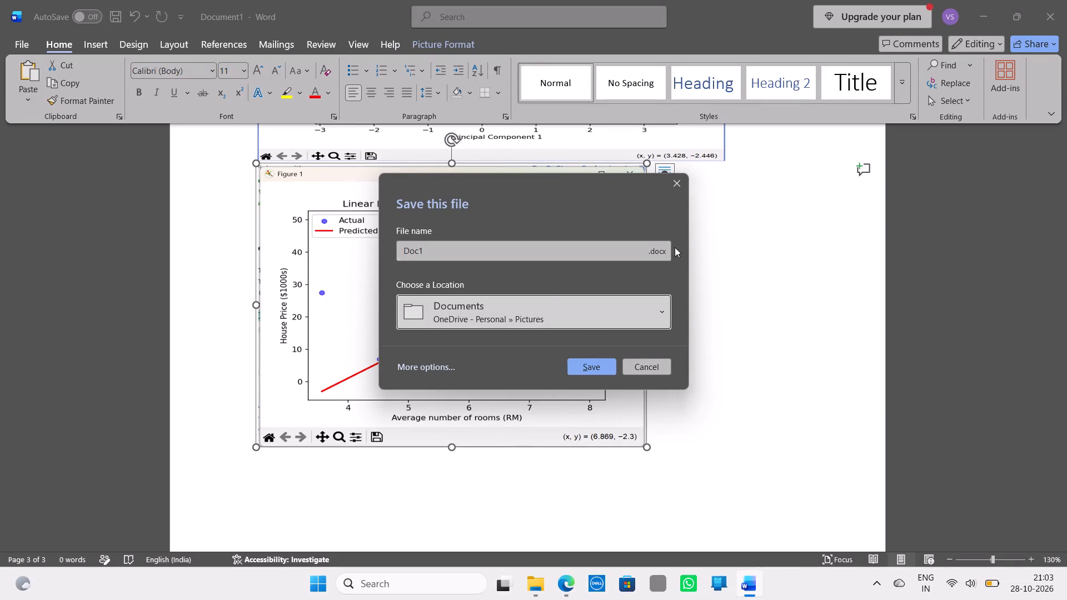
Save the document as a PDF named ML in the OneDrive Documents folder.
click(660, 249)
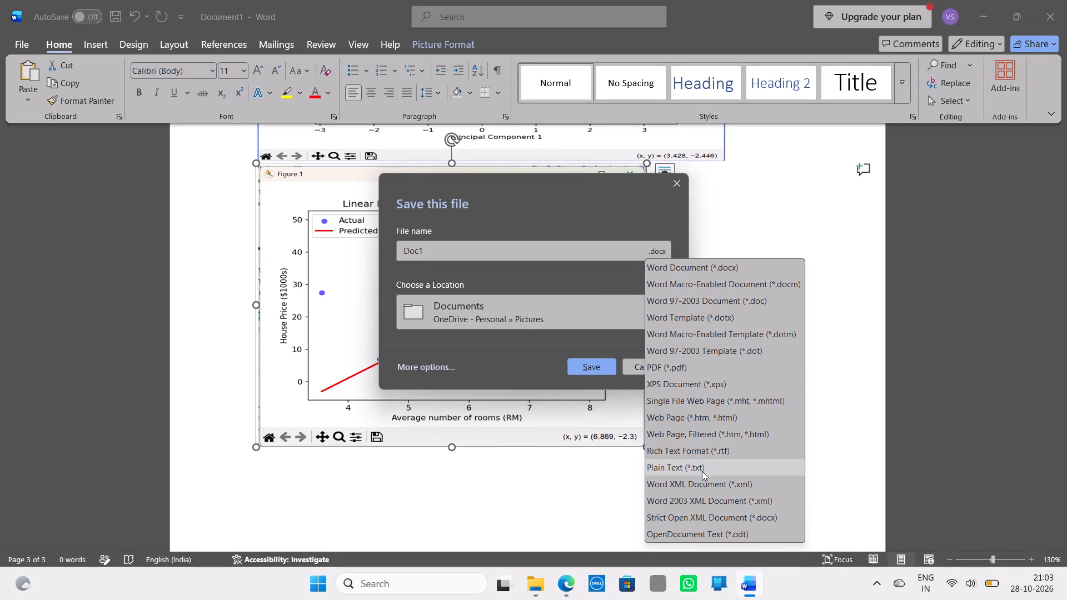
scroll(690, 526, down, 2)
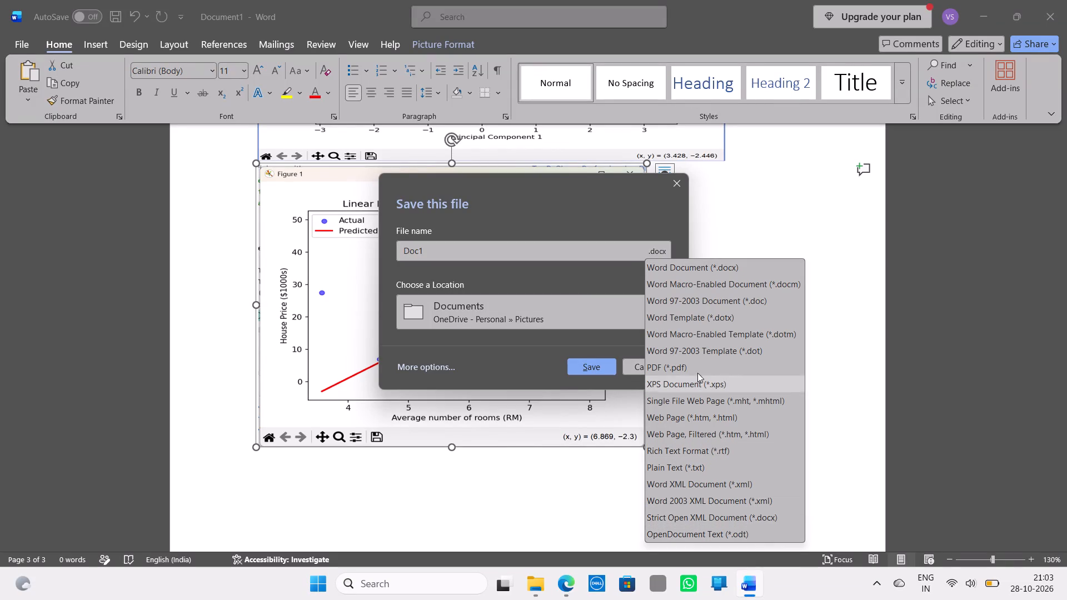
click(691, 369)
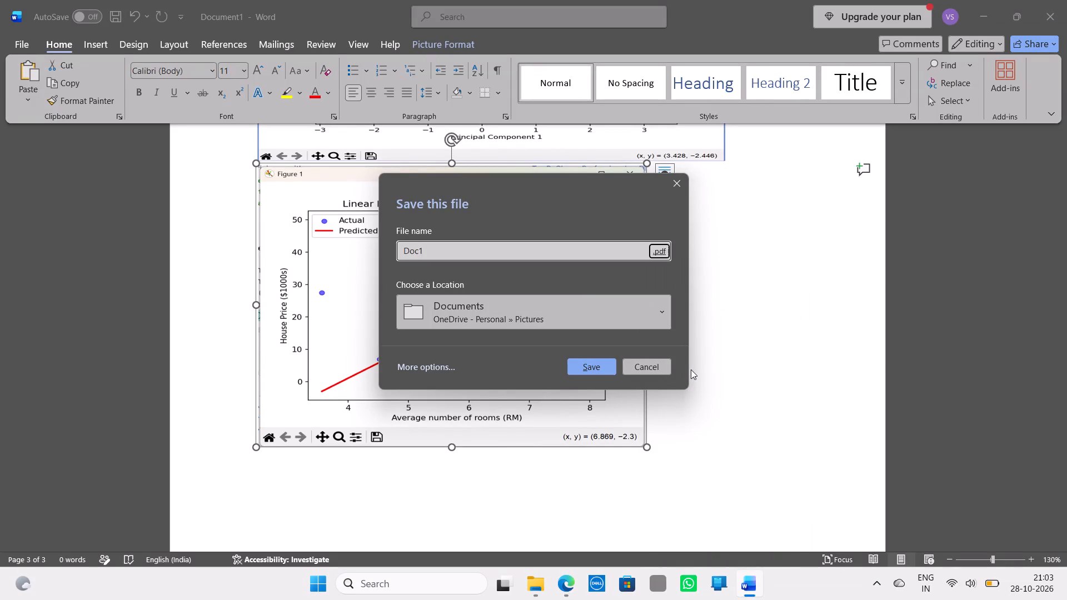
click(521, 246)
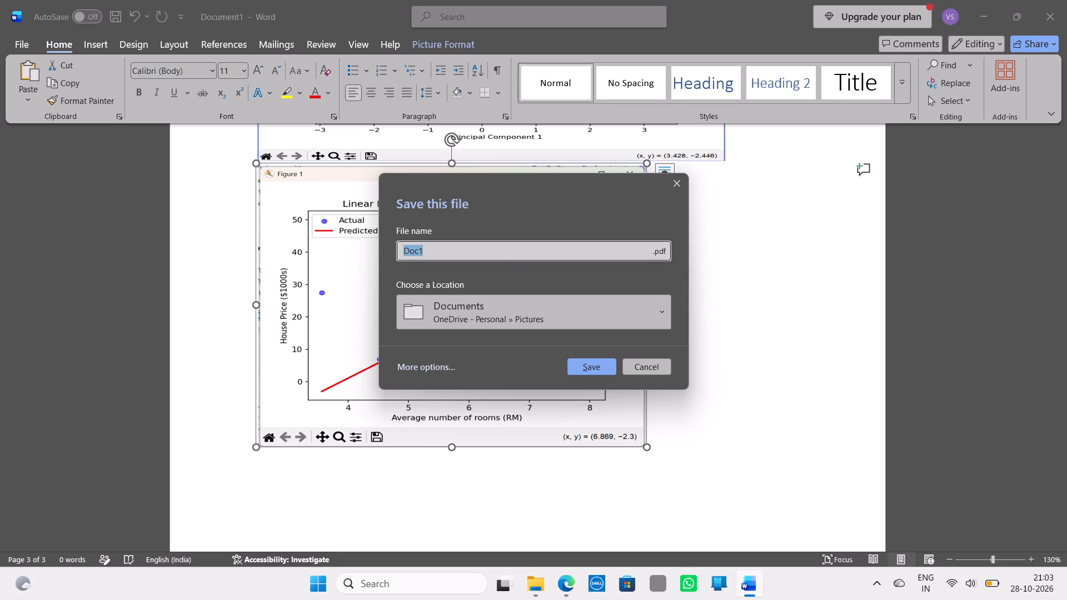
key(BackSpace)
text(ml)
key(BackSpace)
key(BackSpace)
text(ML)
click(587, 368)
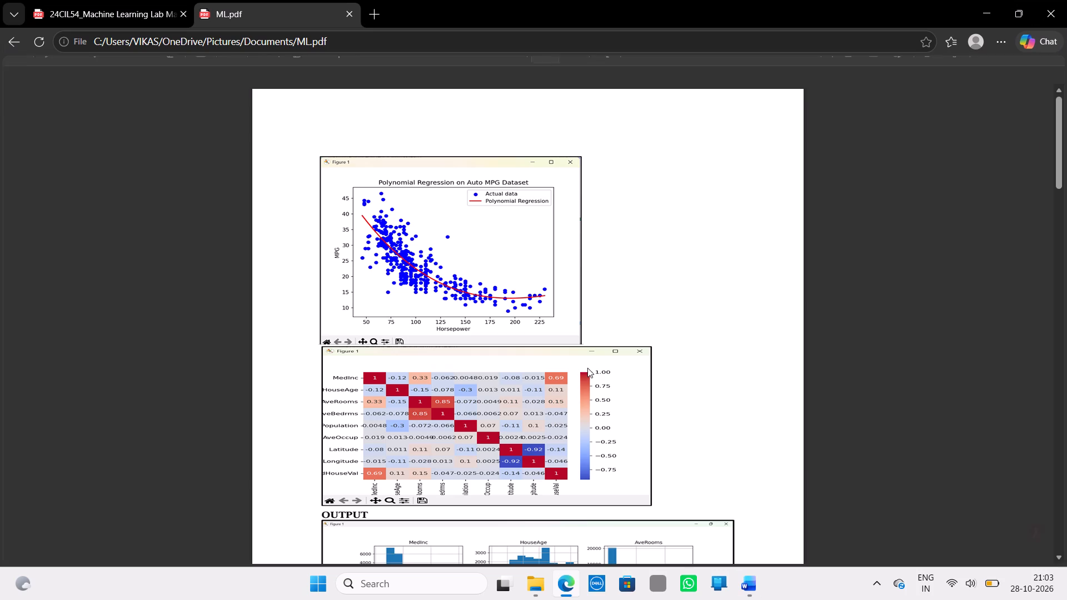
Review the figures across all pages of the exported ML PDF, through to the Boston Housing regression plot.
scroll(587, 368, down, 15)
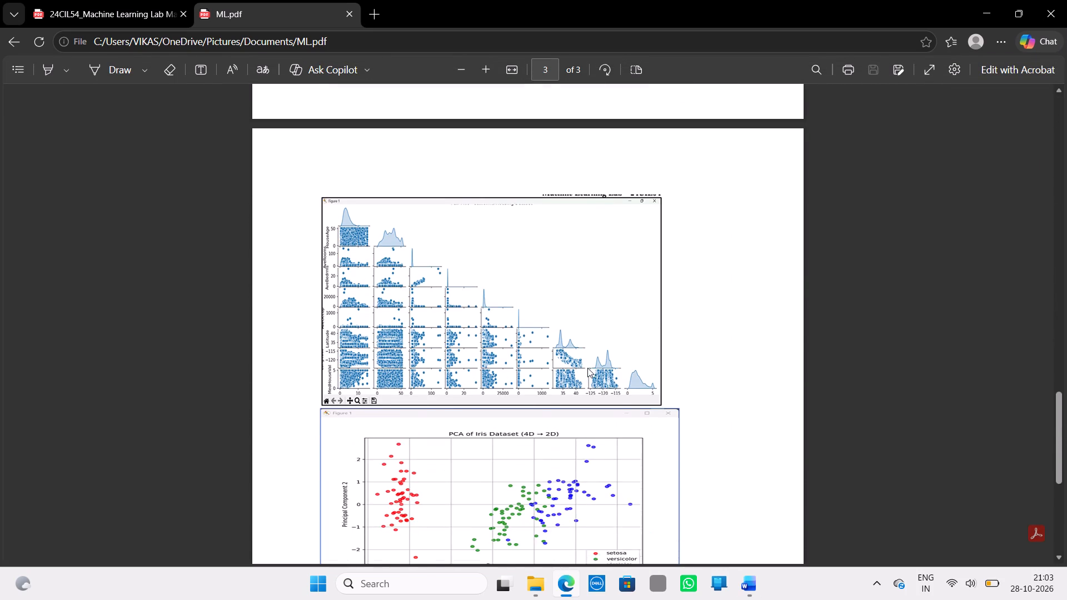
scroll(587, 368, down, 6)
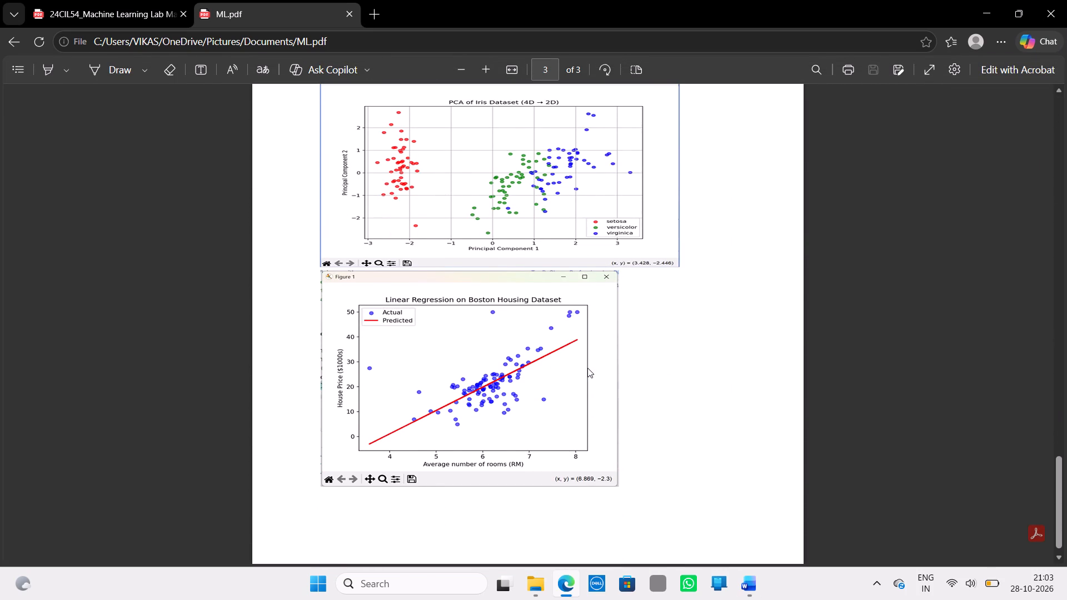
scroll(587, 368, down, 2)
scroll(587, 368, up, 11)
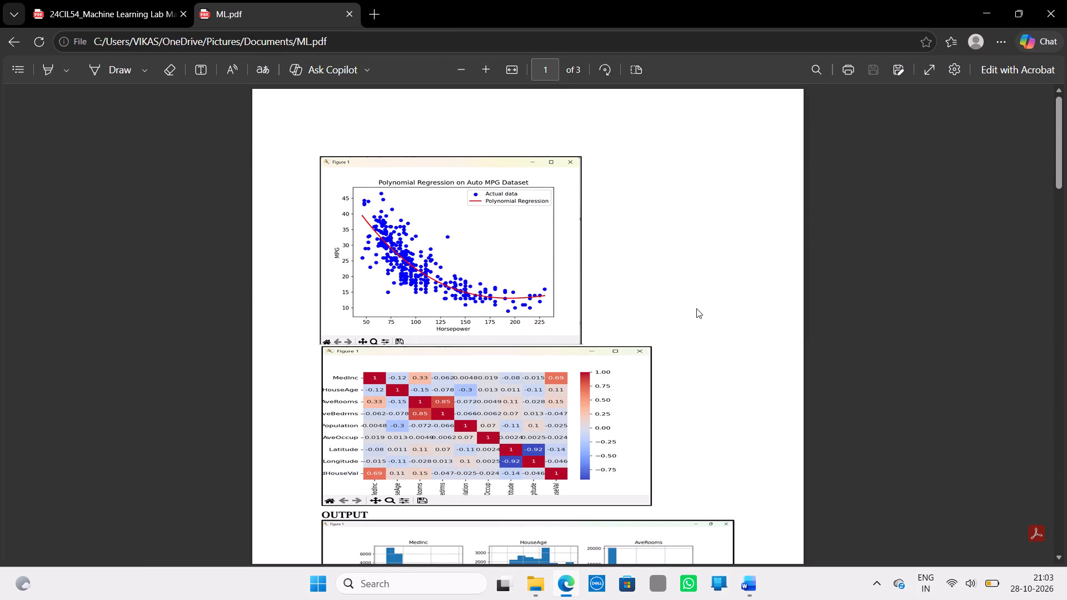
scroll(711, 381, down, 14)
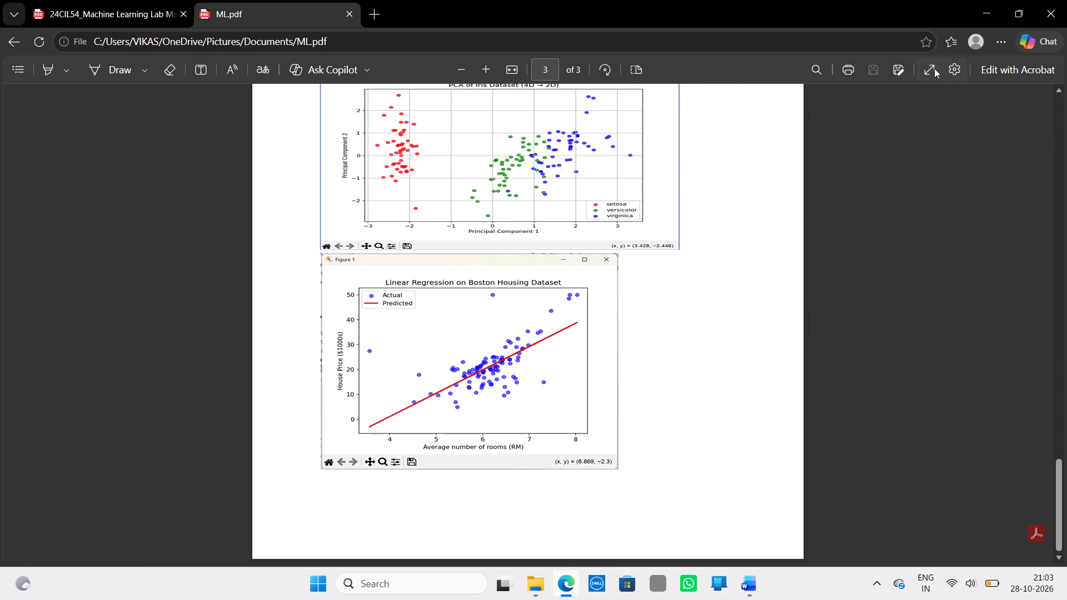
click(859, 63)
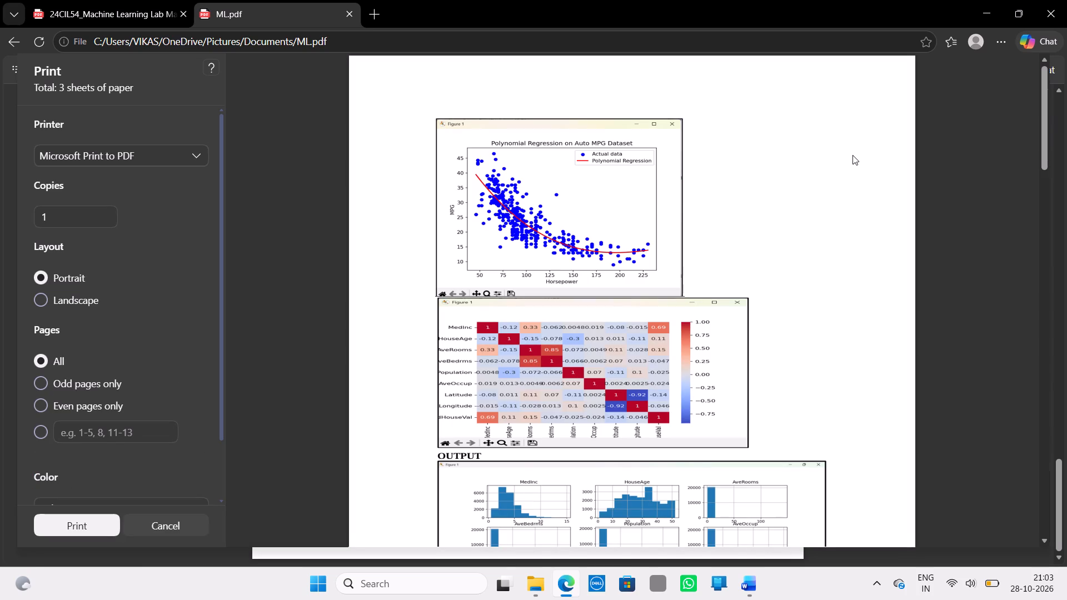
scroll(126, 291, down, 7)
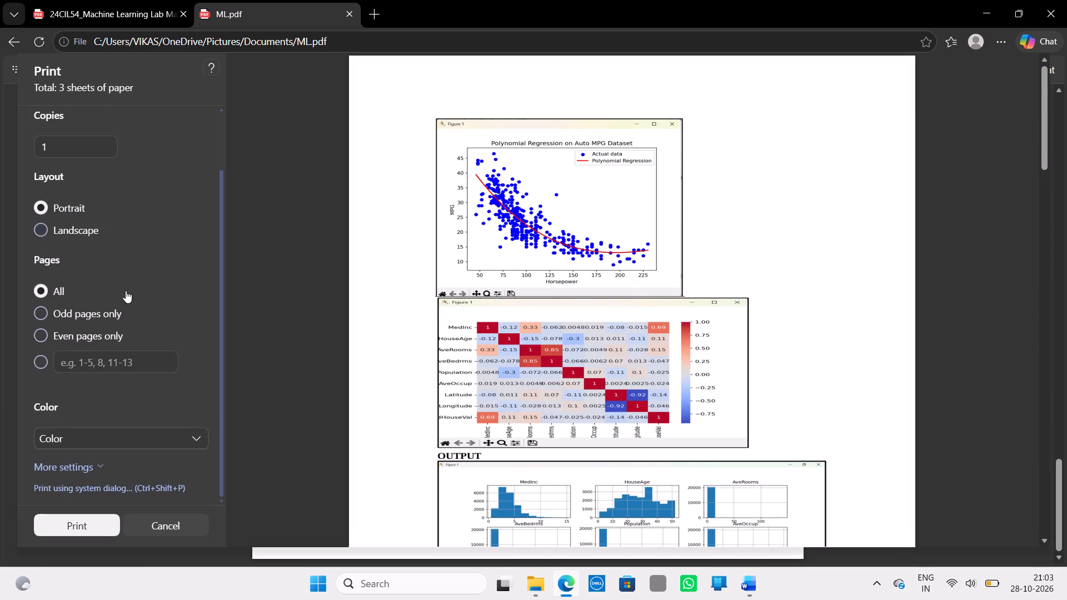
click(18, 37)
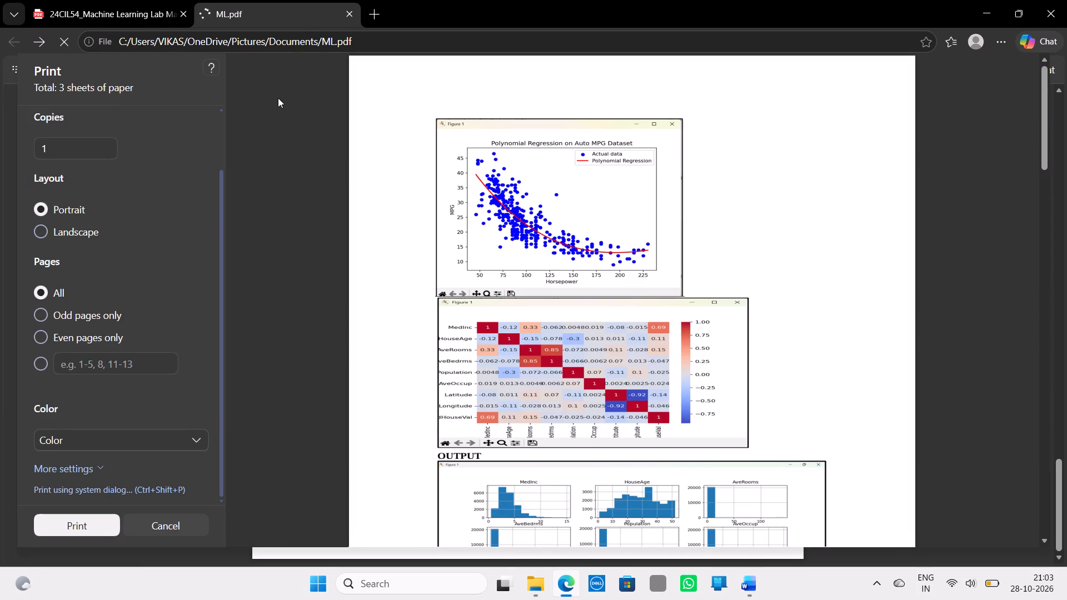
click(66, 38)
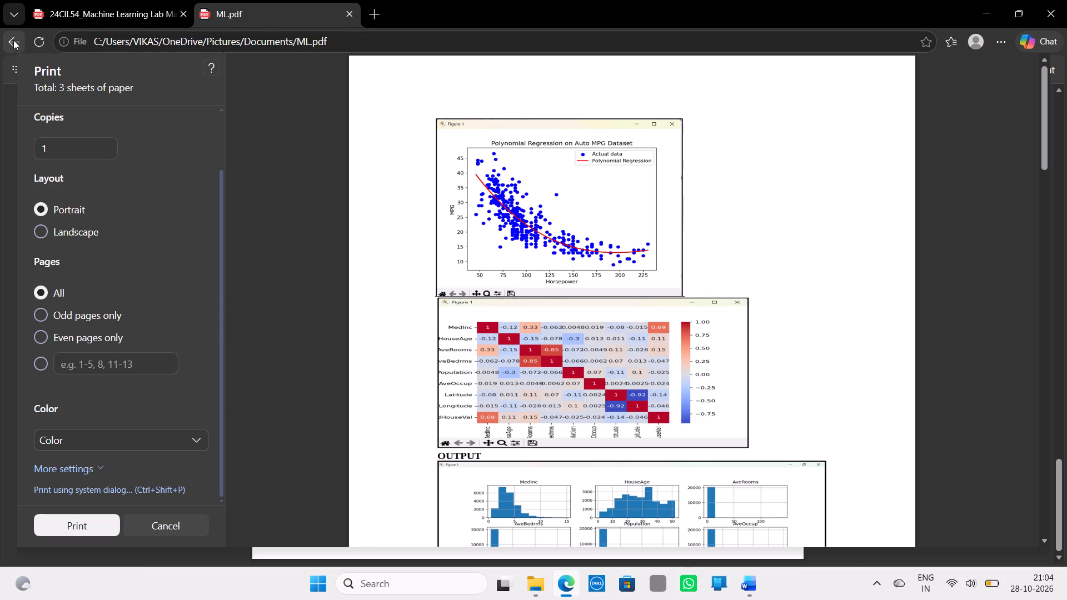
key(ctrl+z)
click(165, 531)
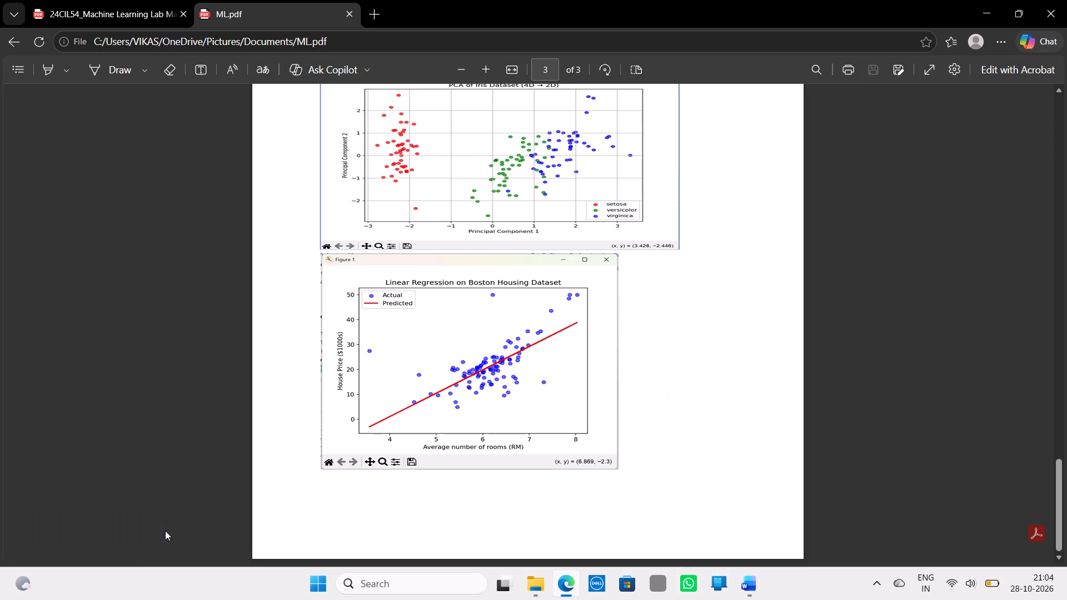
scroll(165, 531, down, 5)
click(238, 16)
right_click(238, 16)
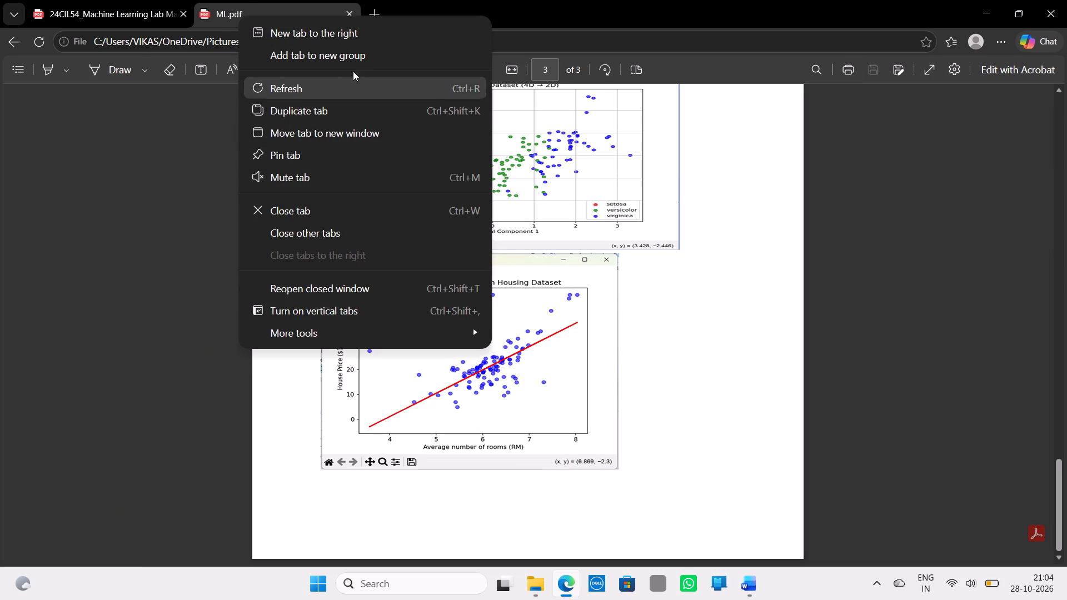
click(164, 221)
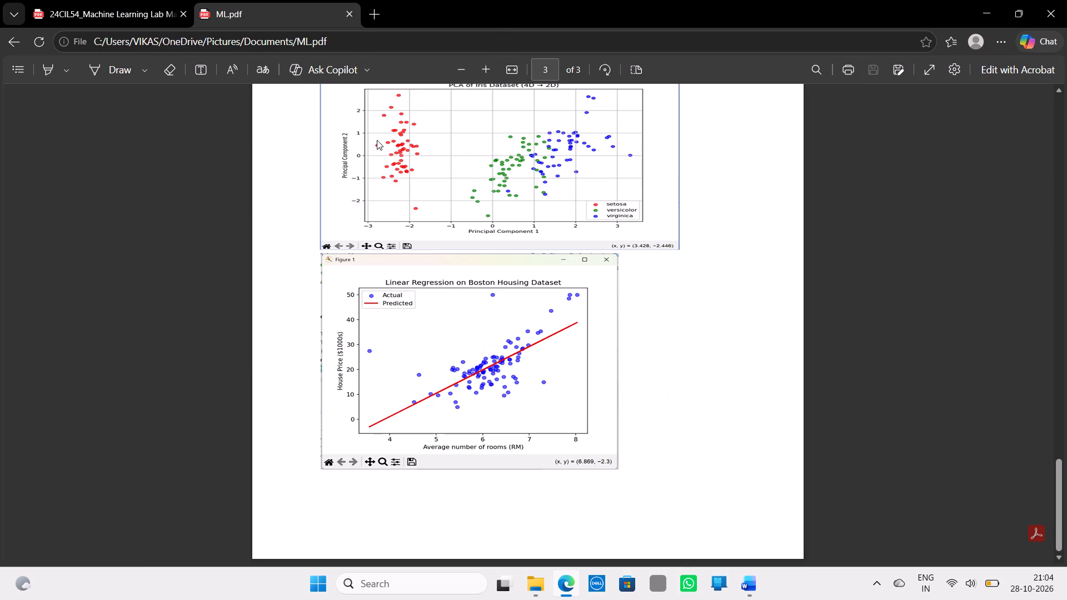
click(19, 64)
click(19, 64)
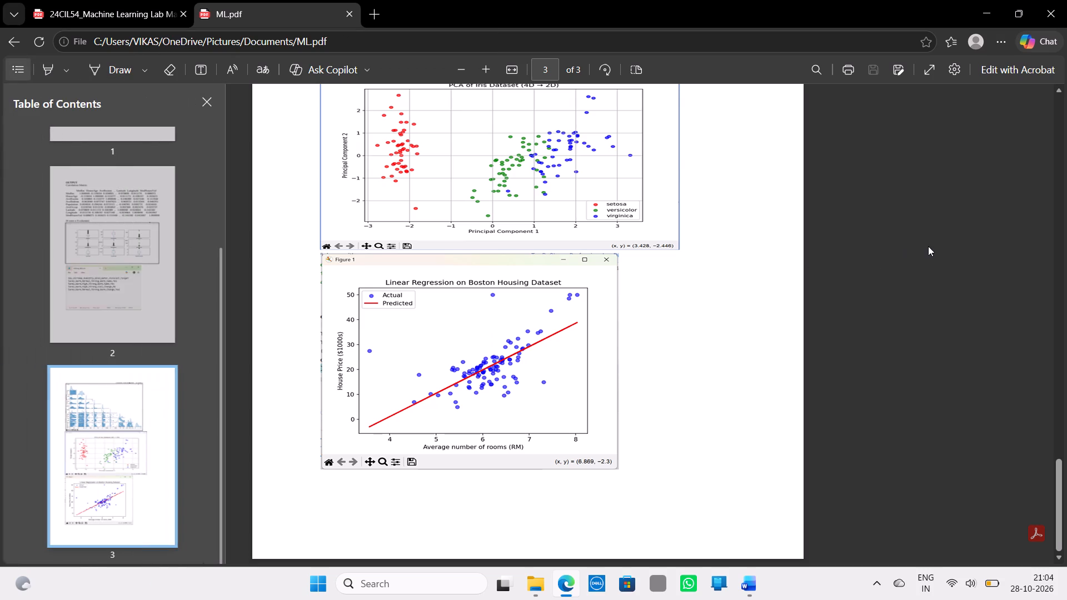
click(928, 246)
Start saving a copy of the ML PDF to the Downloads folder.
click(905, 69)
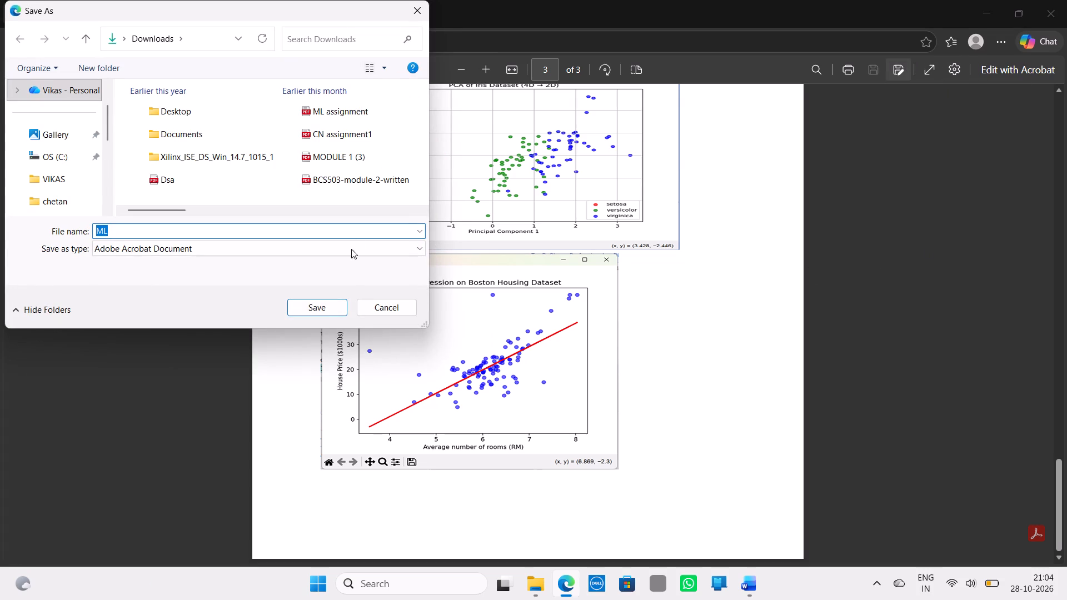
Save the copy of the PDF as ML in the Downloads folder.
click(319, 306)
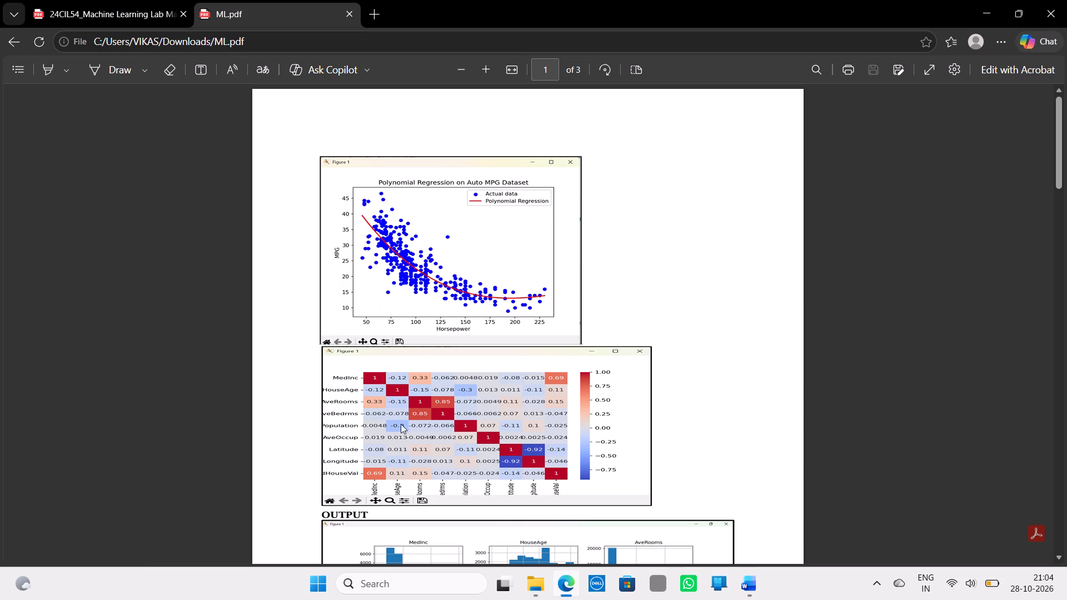
In File Explorer, find the ML PDF in the Downloads folder and copy the file.
click(531, 579)
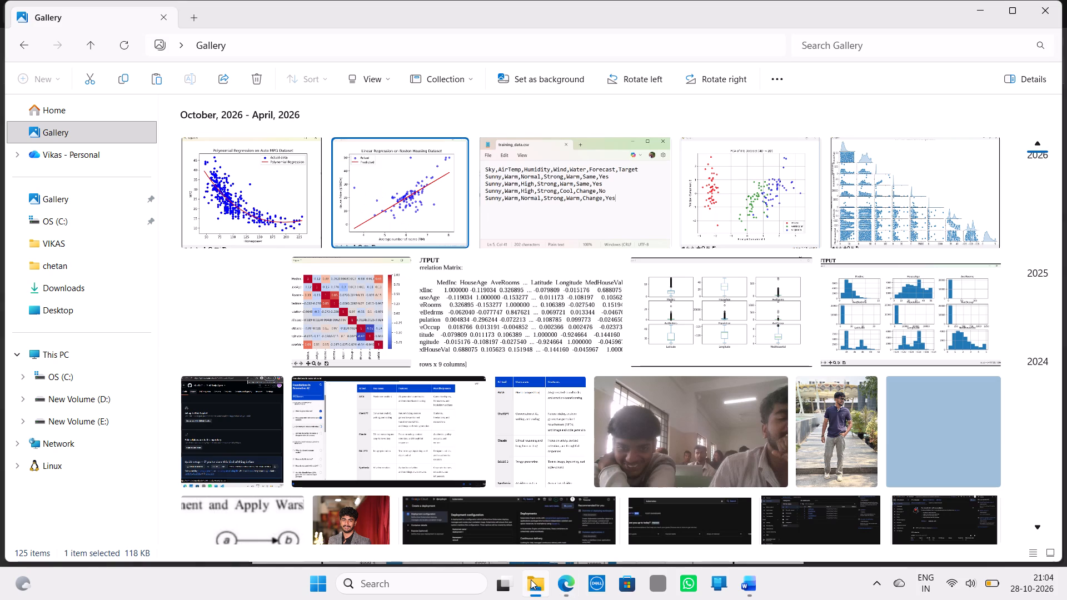
click(59, 204)
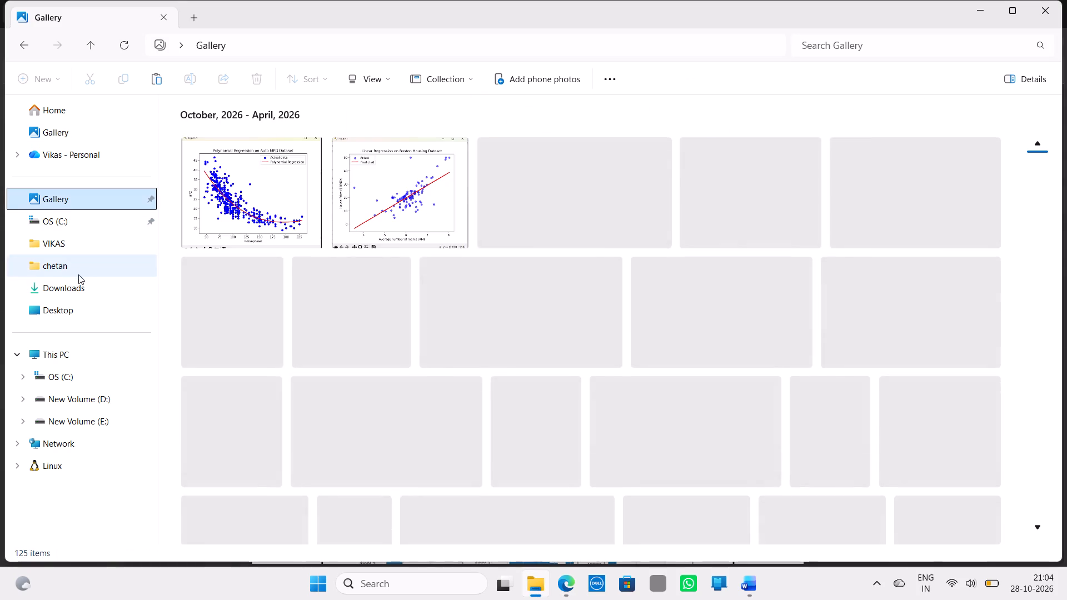
scroll(83, 213, up, 1)
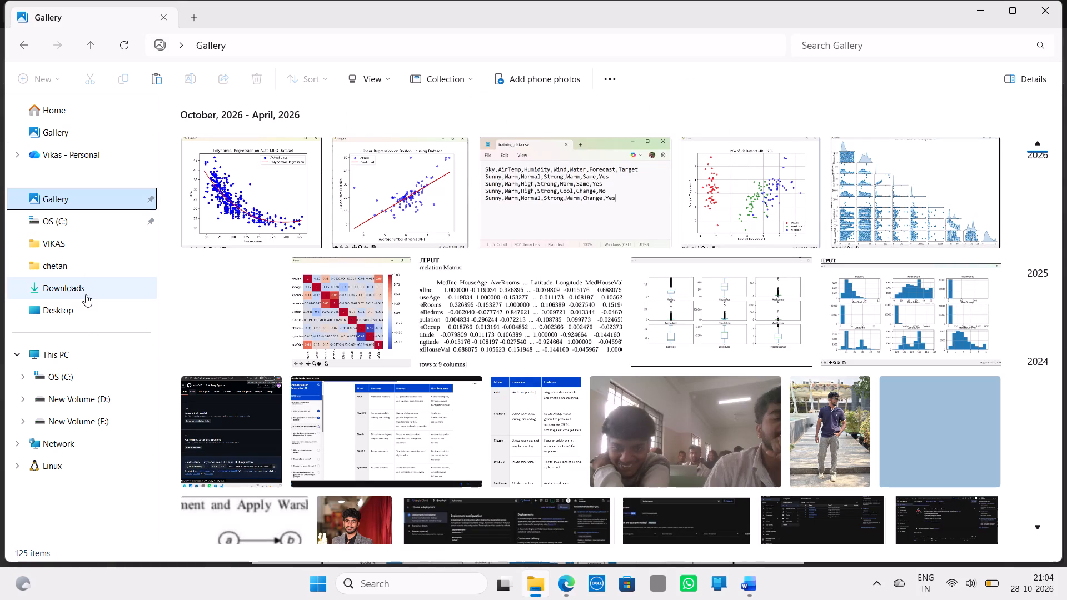
click(86, 294)
scroll(300, 278, up, 2)
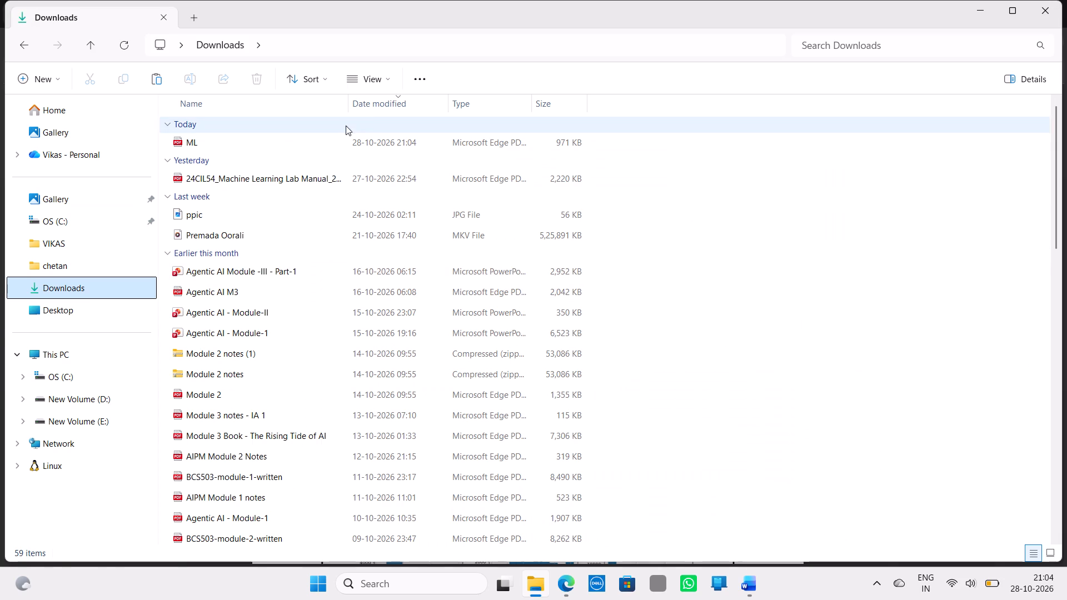
right_click(329, 144)
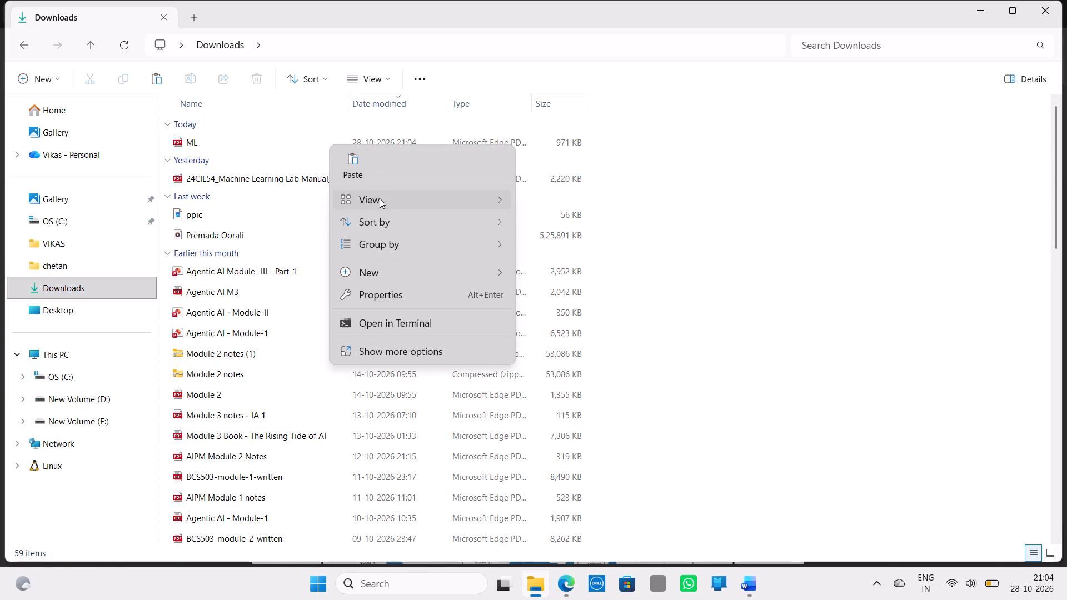
click(210, 141)
right_click(210, 141)
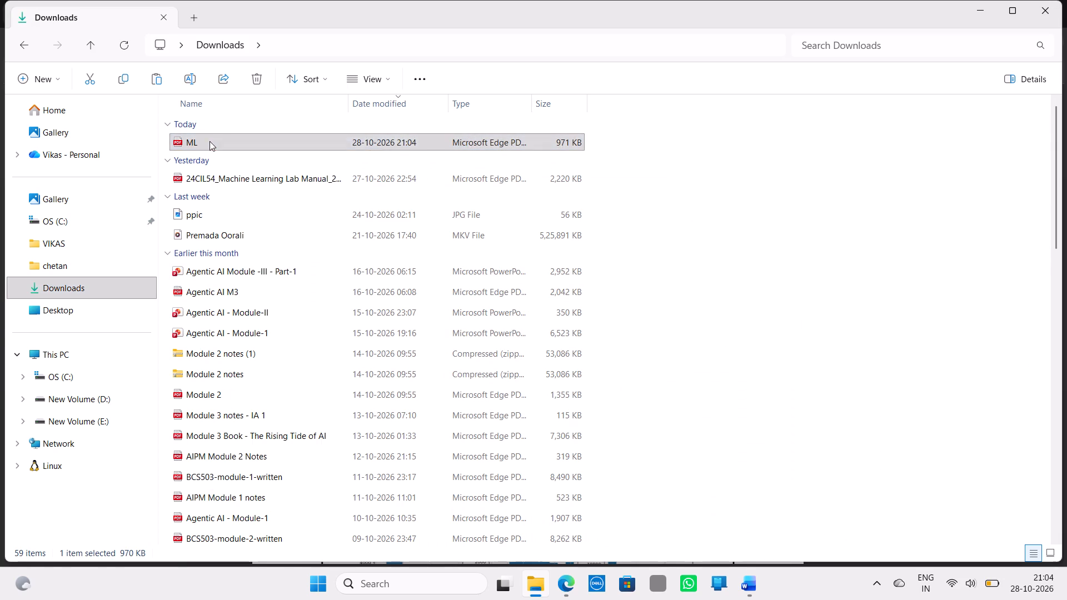
click(272, 160)
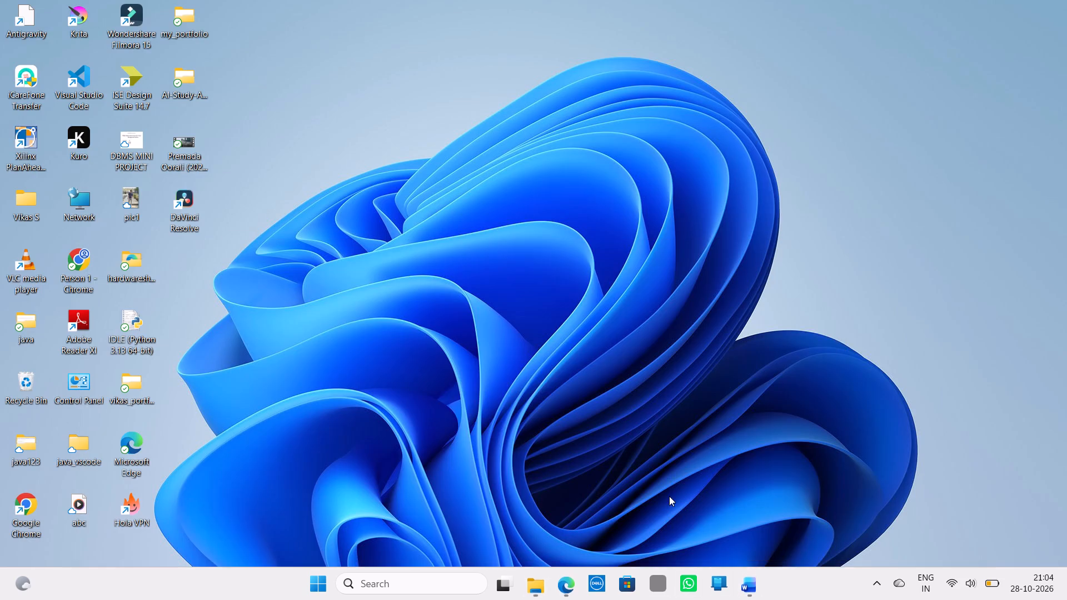
Switch to Microsoft Edge and open WhatsApp Web from yesterday's entry in the browsing history.
click(573, 584)
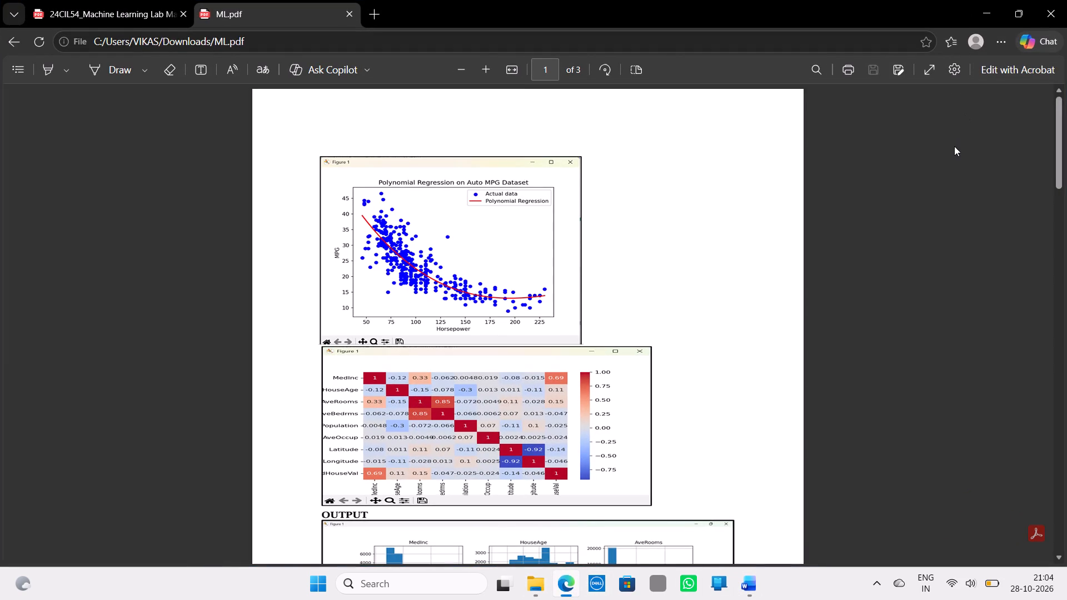
key(ctrl+h)
scroll(850, 358, down, 1)
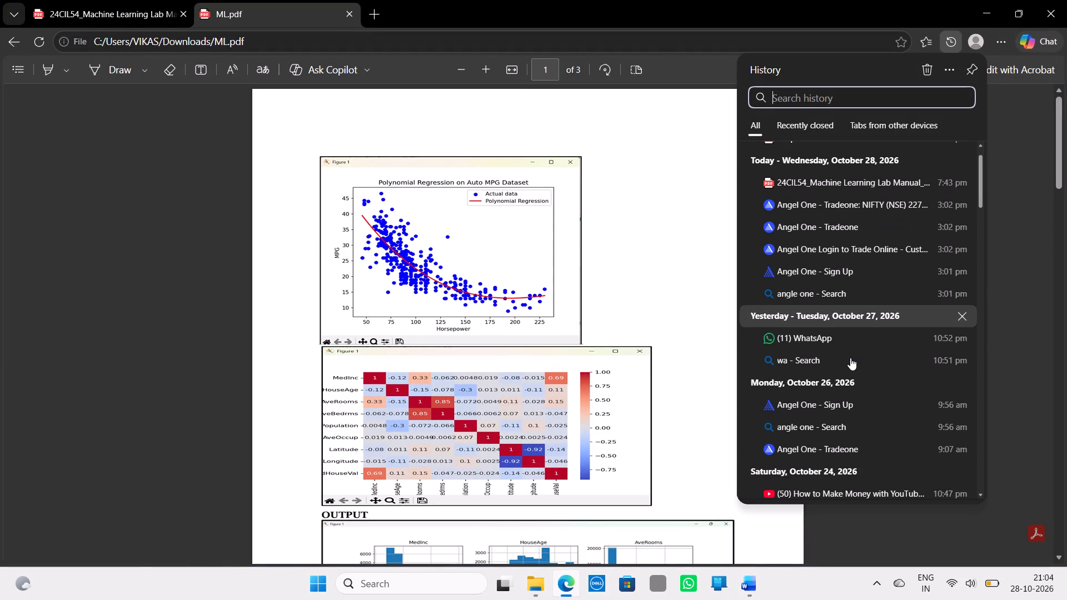
scroll(850, 358, down, 1)
click(888, 343)
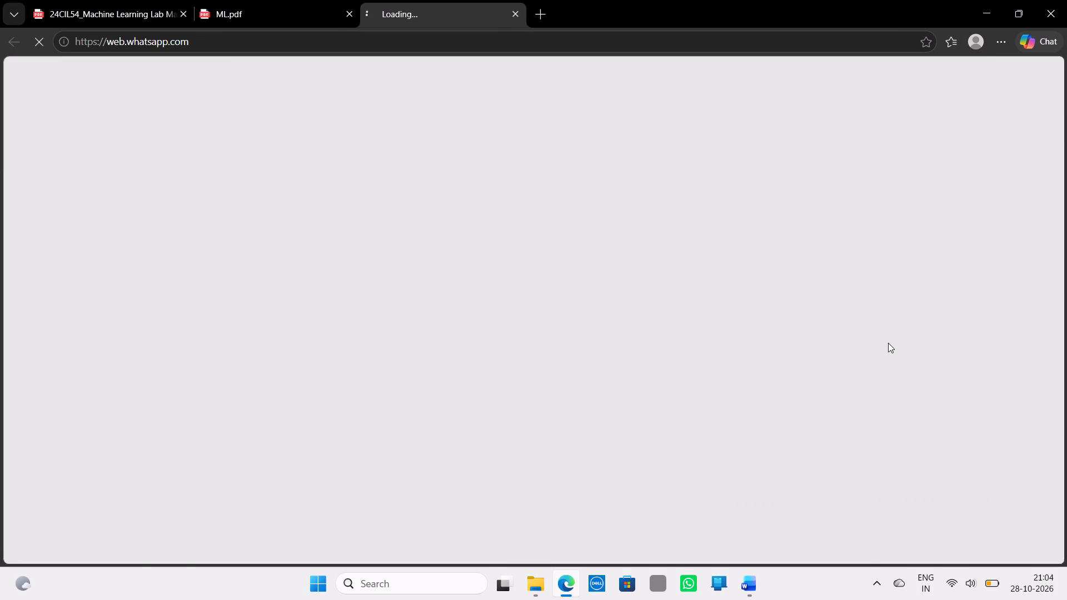